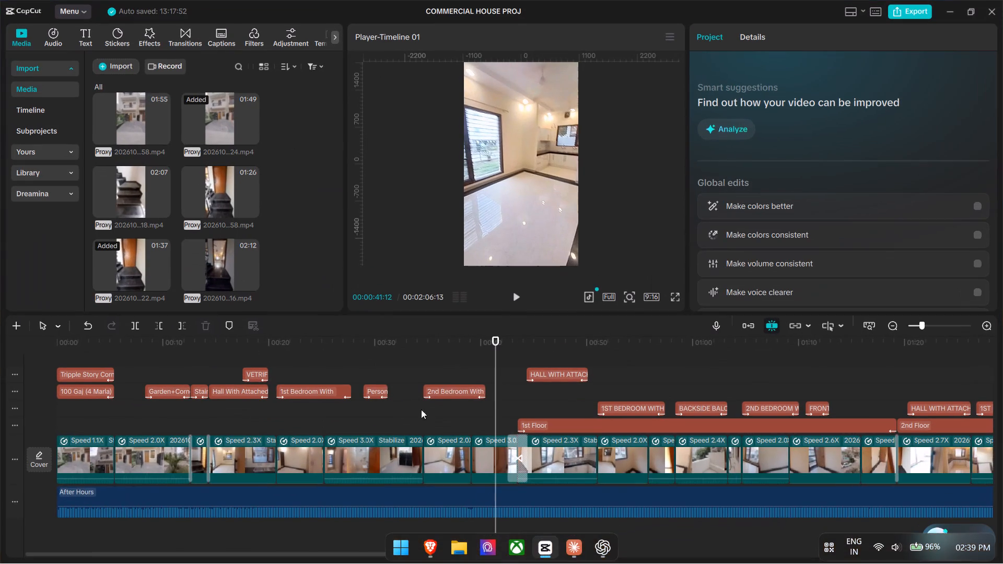
{"action": "left_click", "coordinate": [983, 6]}
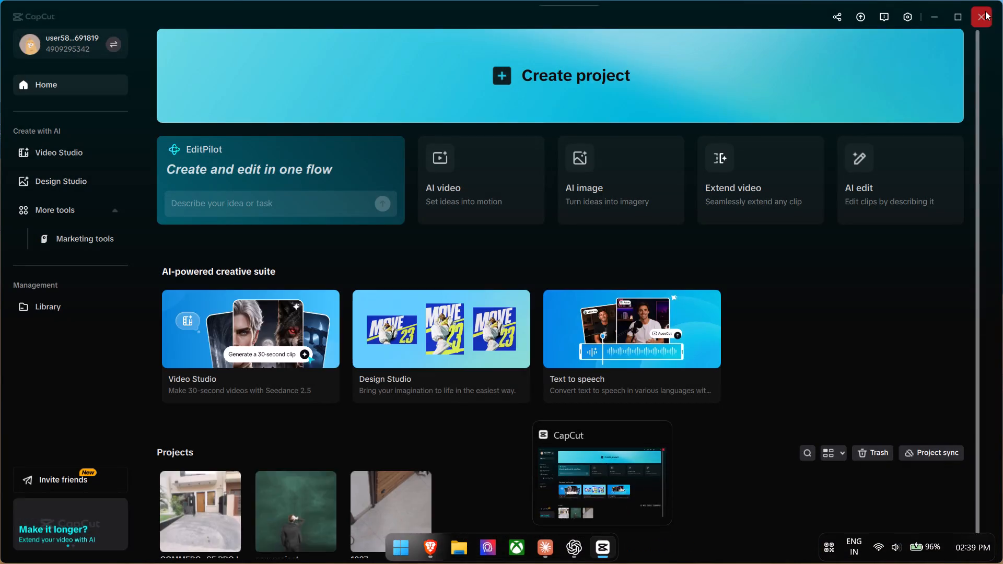
Close the CapCut home window and switch to the Facebook reel creation page in Brave.
{"action": "left_click", "coordinate": [985, 11]}
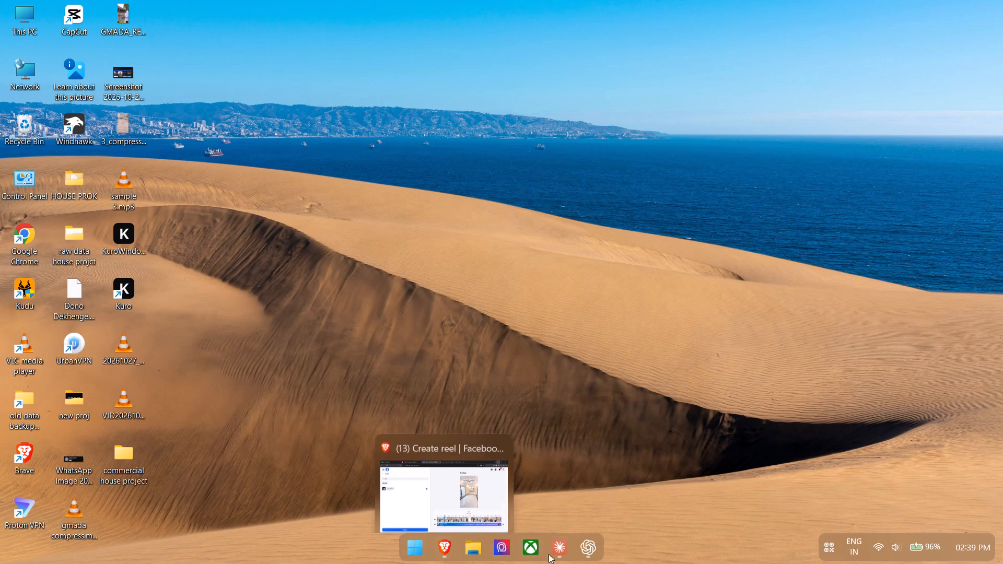
{"action": "double_click", "coordinate": [440, 543]}
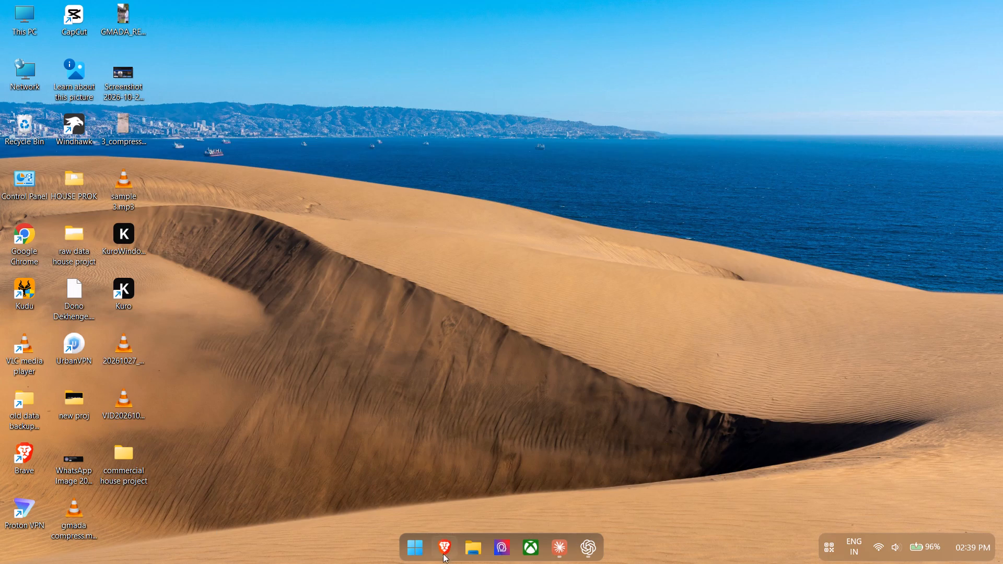
{"action": "left_click", "coordinate": [441, 549]}
Play the reel preview from the start of the timeline with its currently attached song.
{"action": "left_click", "coordinate": [474, 471]}
{"action": "left_click_drag", "start_coordinate": [469, 468], "coordinate": [453, 468]}
{"action": "left_click_drag", "start_coordinate": [459, 469], "coordinate": [497, 472]}
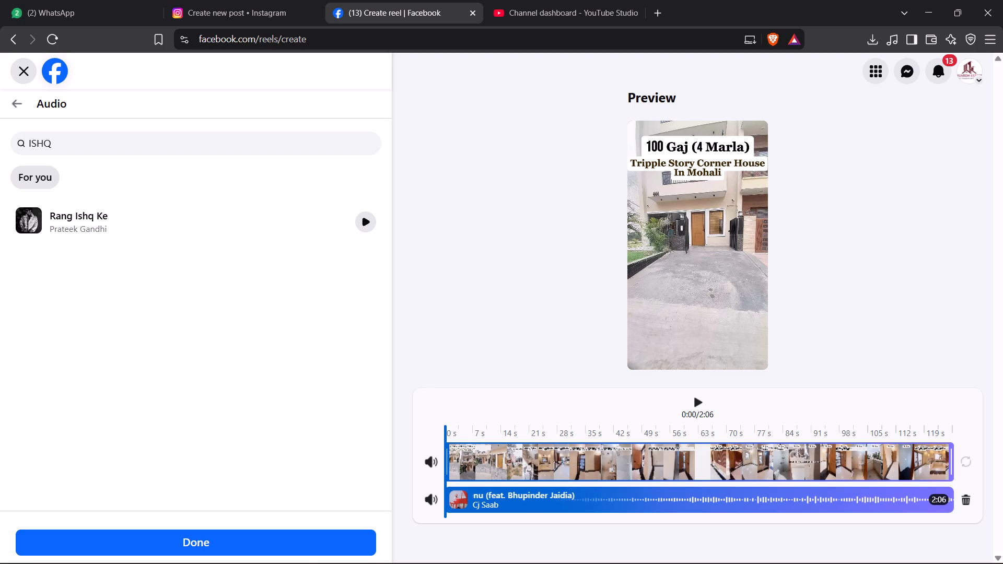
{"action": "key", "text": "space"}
{"action": "left_click", "coordinate": [697, 401]}
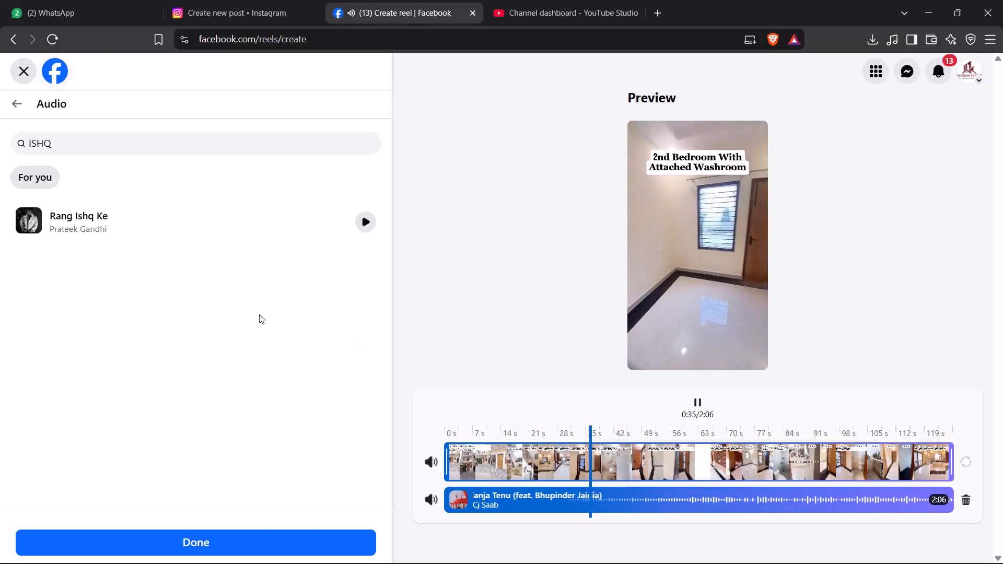
Search the reel's audio library for "GEHERA HUA", then clear the search.
{"action": "left_click", "coordinate": [193, 148]}
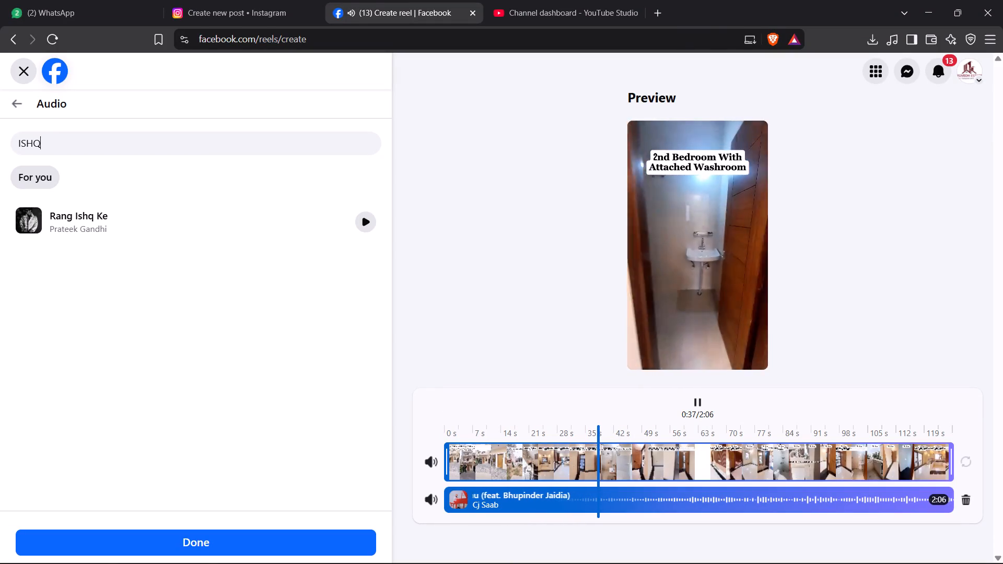
{"action": "key", "text": "Return"}
{"action": "key", "text": "Return"}
{"action": "key", "text": "ctrl+a"}
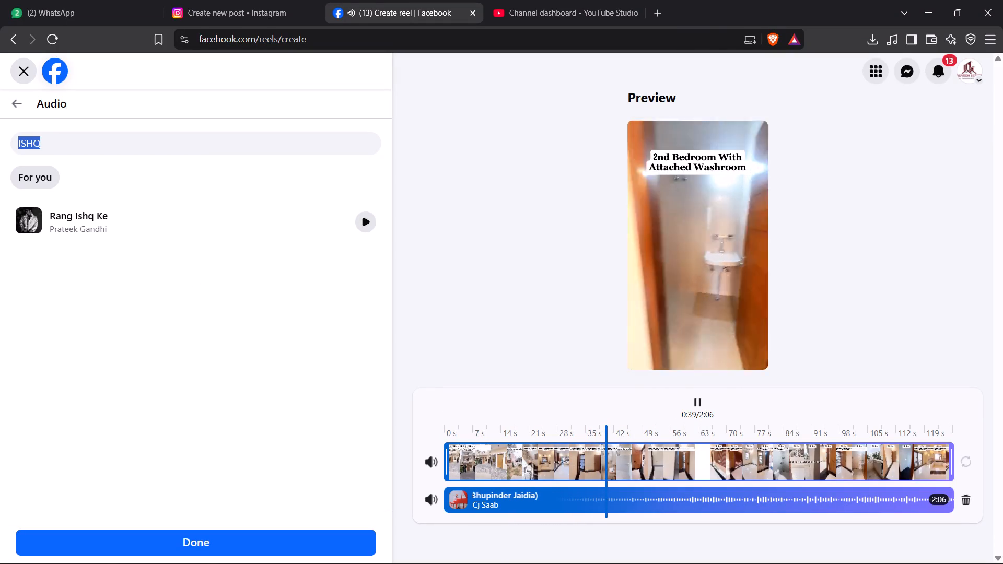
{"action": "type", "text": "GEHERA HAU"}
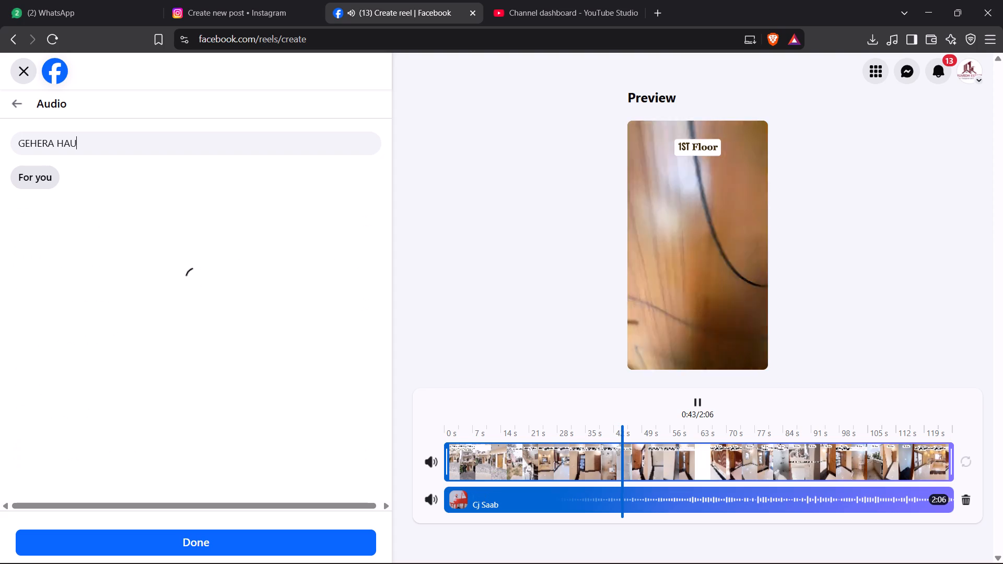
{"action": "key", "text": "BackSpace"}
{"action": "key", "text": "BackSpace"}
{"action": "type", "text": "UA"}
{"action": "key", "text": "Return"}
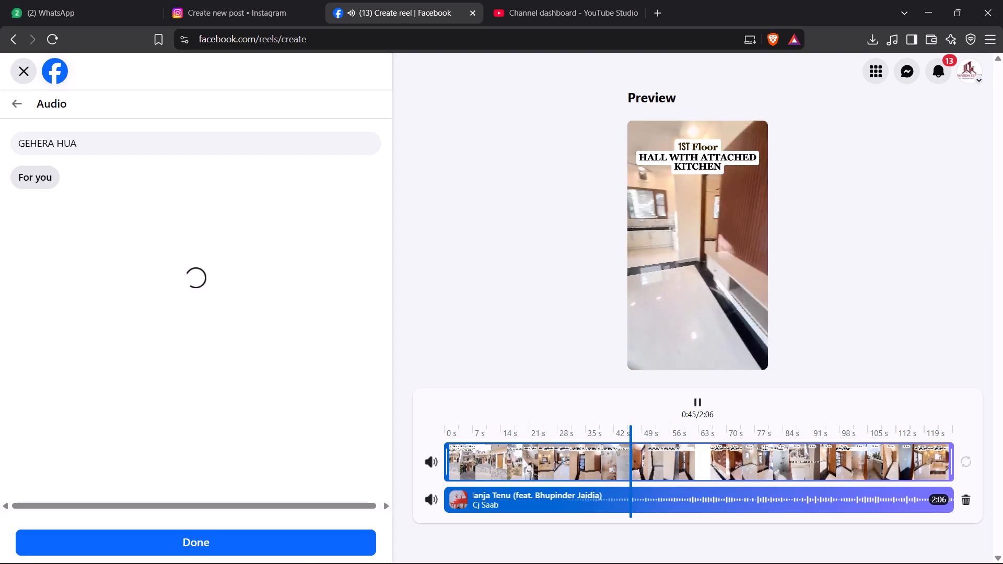
{"action": "left_click", "coordinate": [121, 141], "text": "ctrl"}
{"action": "key", "text": "ctrl+a"}
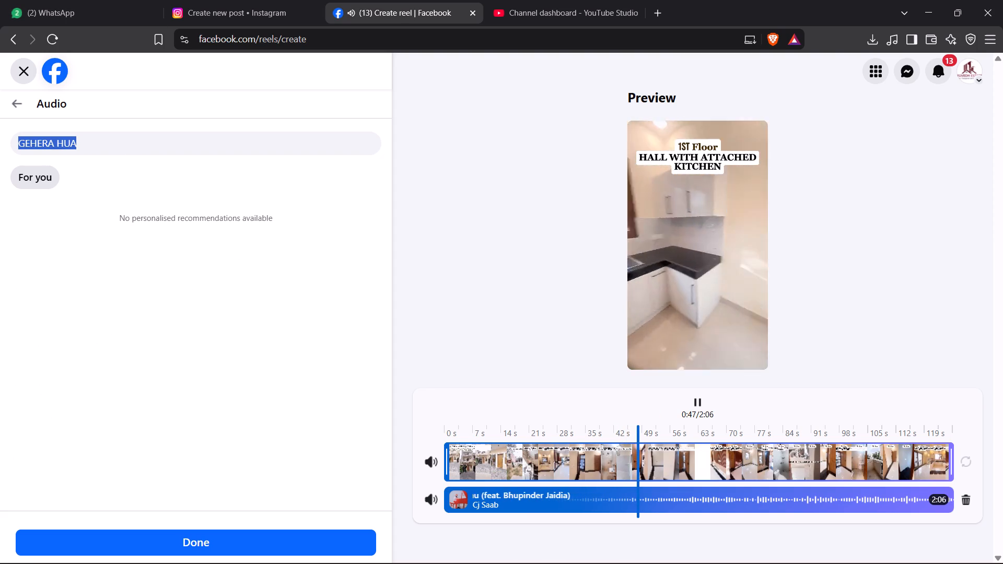
{"action": "key", "text": "BackSpace"}
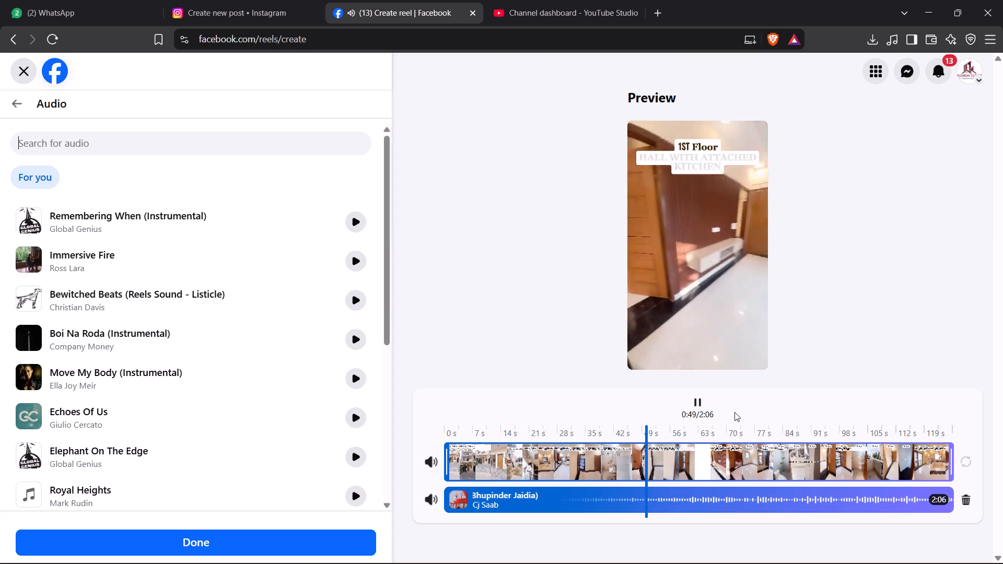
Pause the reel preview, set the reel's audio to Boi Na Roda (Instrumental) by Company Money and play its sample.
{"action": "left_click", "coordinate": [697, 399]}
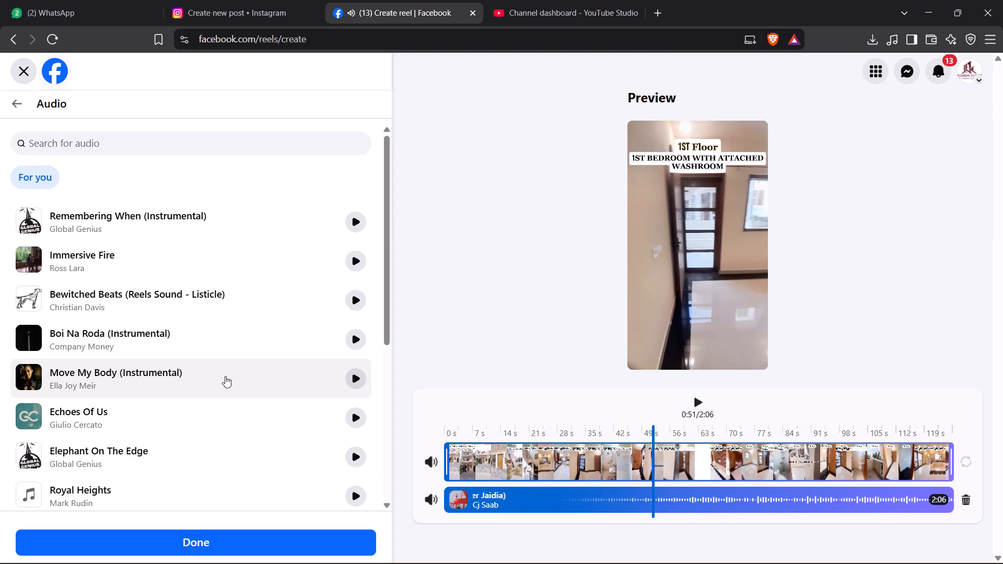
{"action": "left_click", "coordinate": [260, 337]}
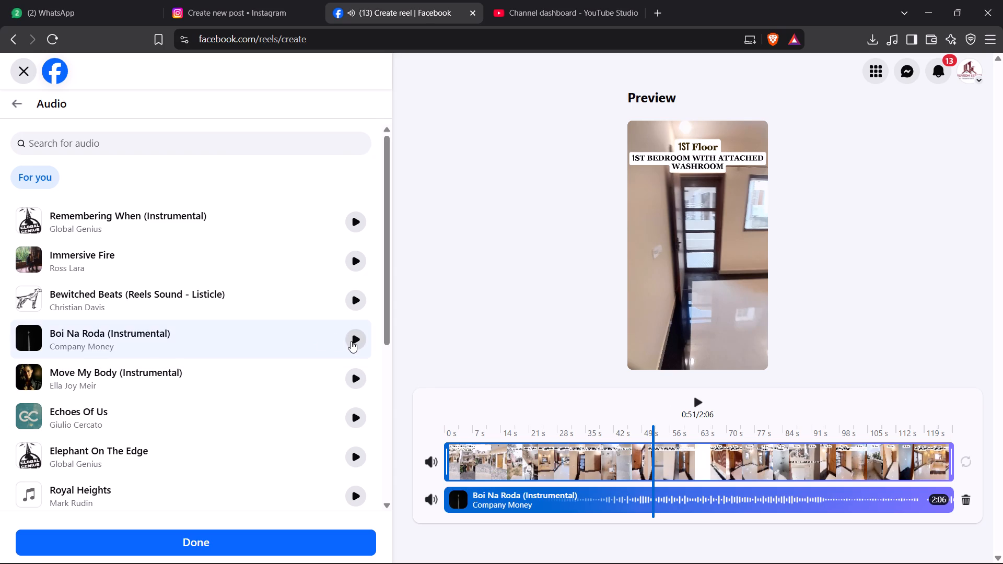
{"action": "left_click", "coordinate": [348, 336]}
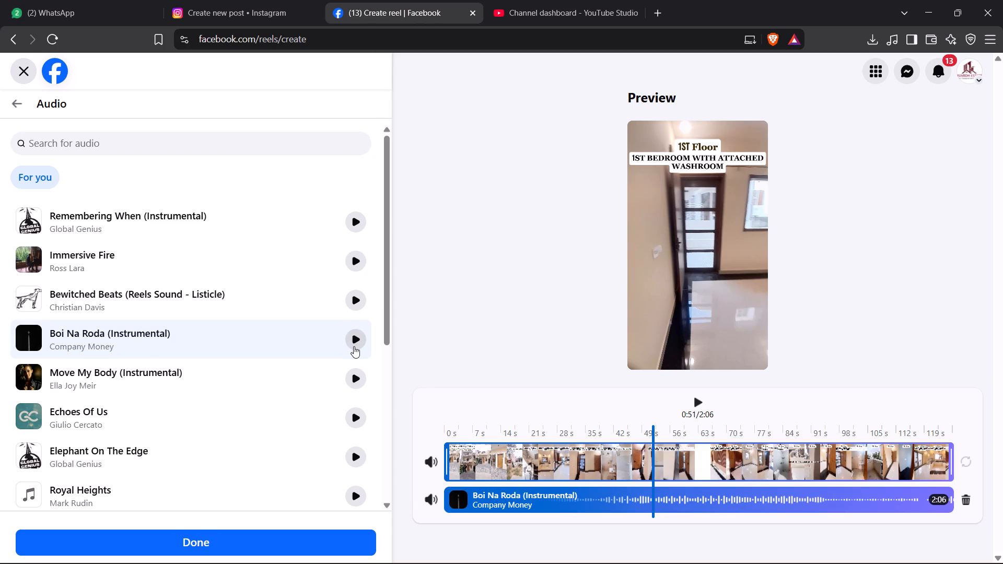
Replace the reel's audio with Remembering When (Instrumental) by Global Genius, and sample that track and Immersive Fire.
{"action": "scroll", "coordinate": [346, 373], "scroll_direction": "down", "scroll_amount": 3}
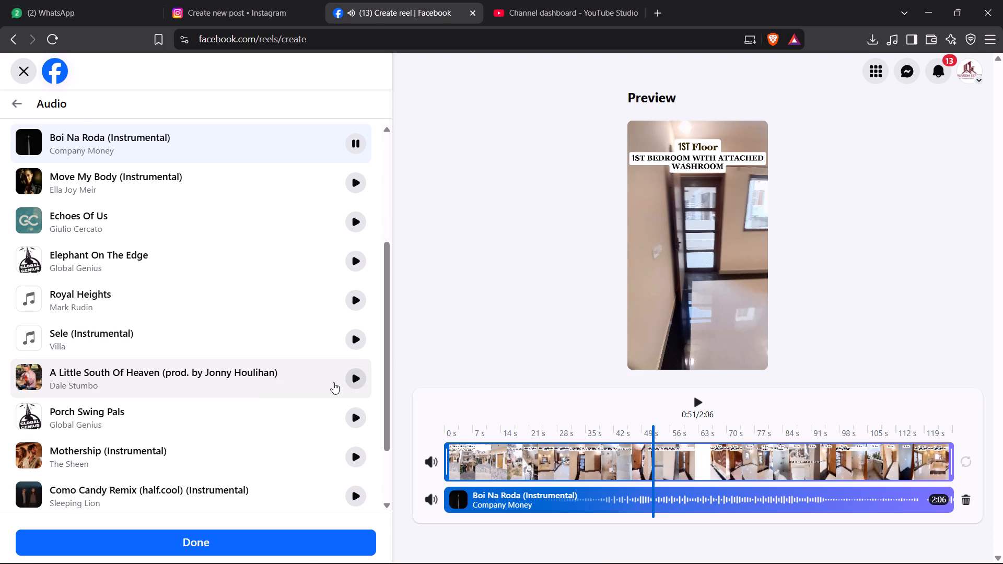
{"action": "scroll", "coordinate": [333, 382], "scroll_direction": "down", "scroll_amount": 2}
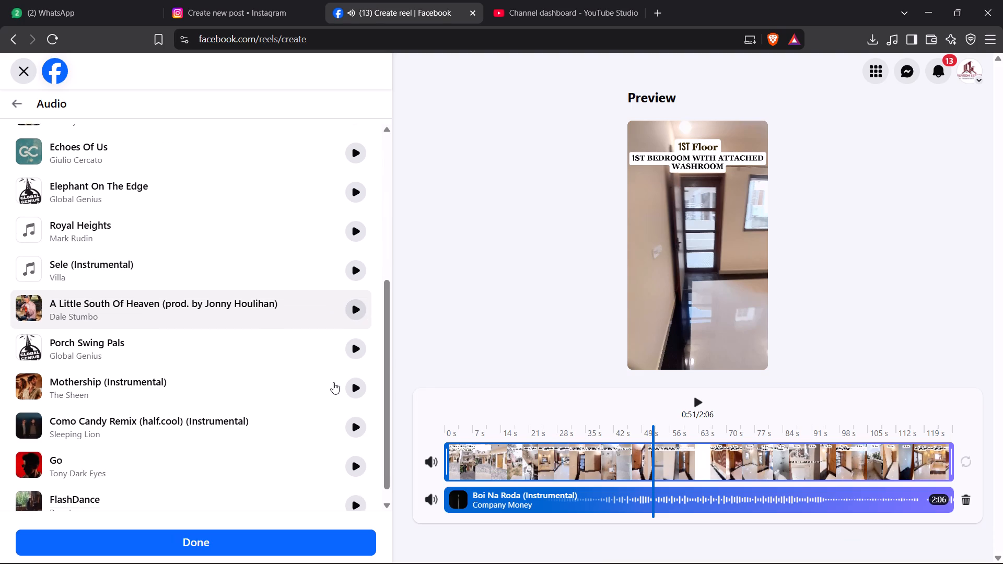
{"action": "scroll", "coordinate": [330, 342], "scroll_direction": "down", "scroll_amount": 8}
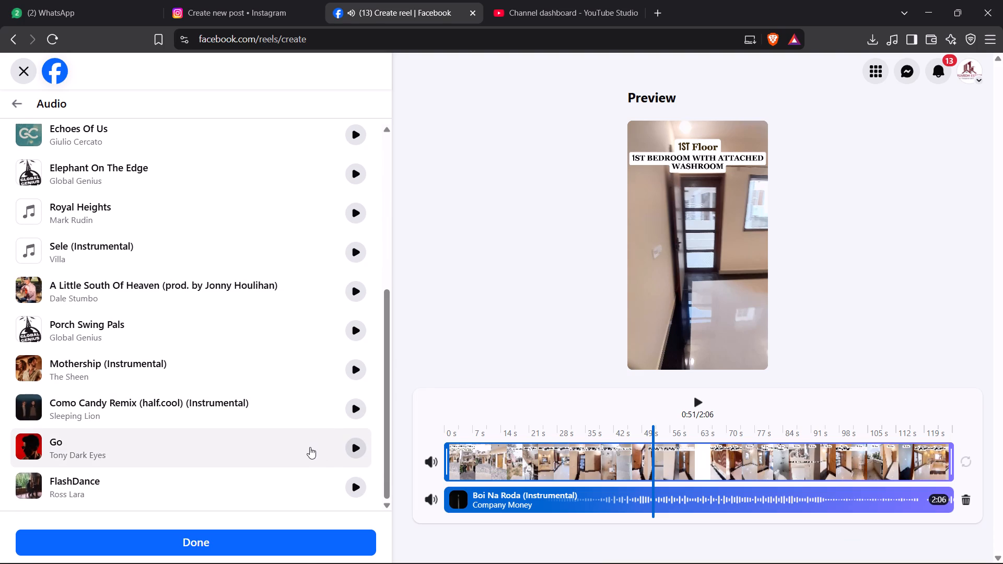
{"action": "scroll", "coordinate": [310, 447], "scroll_direction": "up", "scroll_amount": 20}
{"action": "scroll", "coordinate": [310, 447], "scroll_direction": "up", "scroll_amount": 18}
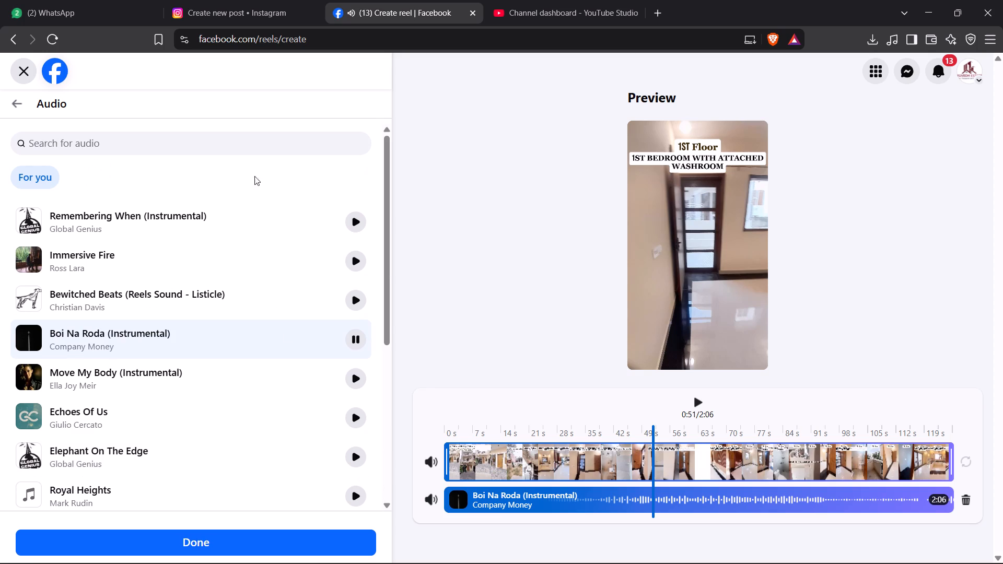
{"action": "left_click", "coordinate": [352, 210]}
{"action": "left_click", "coordinate": [354, 222]}
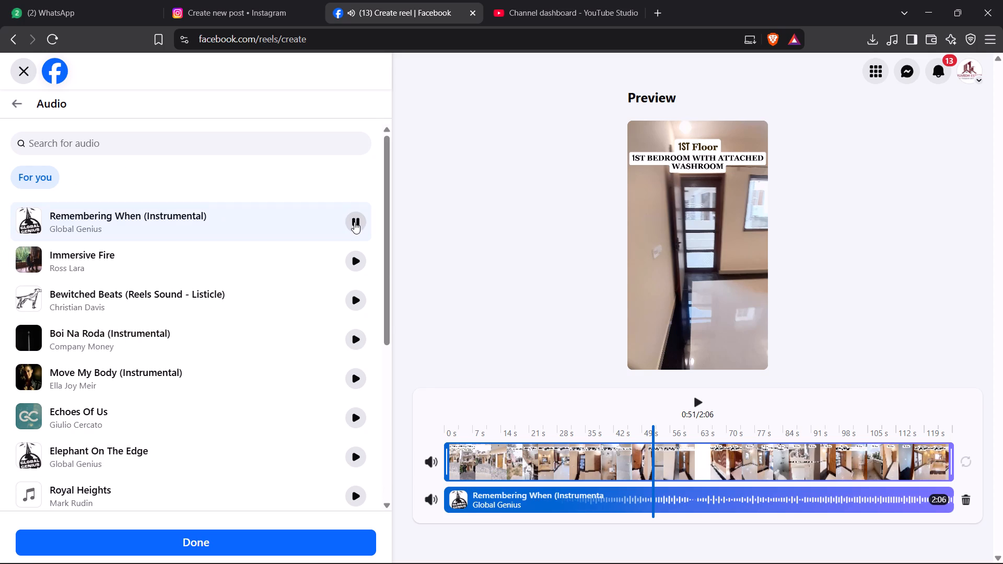
{"action": "left_click", "coordinate": [356, 262]}
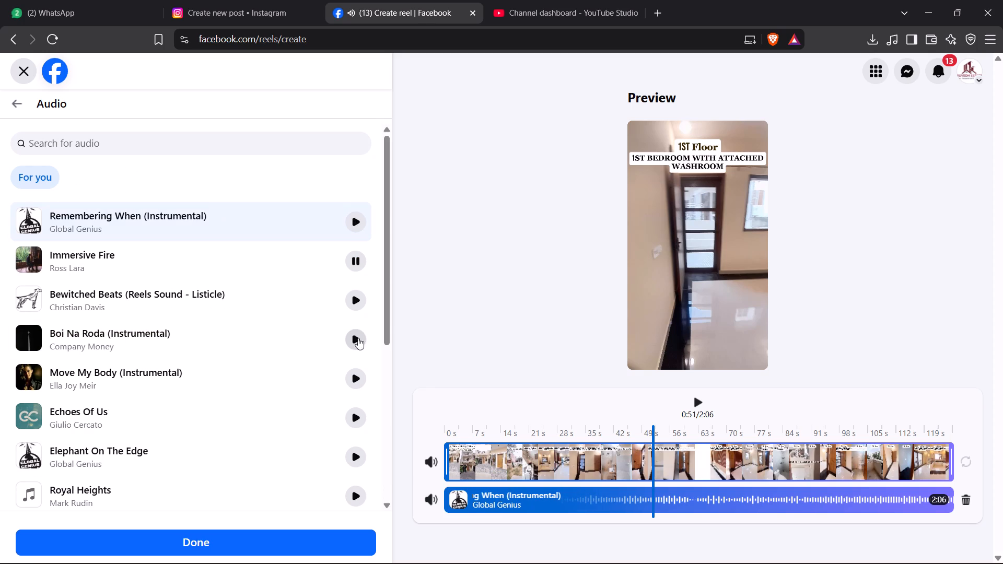
Search the reel's audio library for "PUNJABI SONG".
{"action": "left_click", "coordinate": [306, 135]}
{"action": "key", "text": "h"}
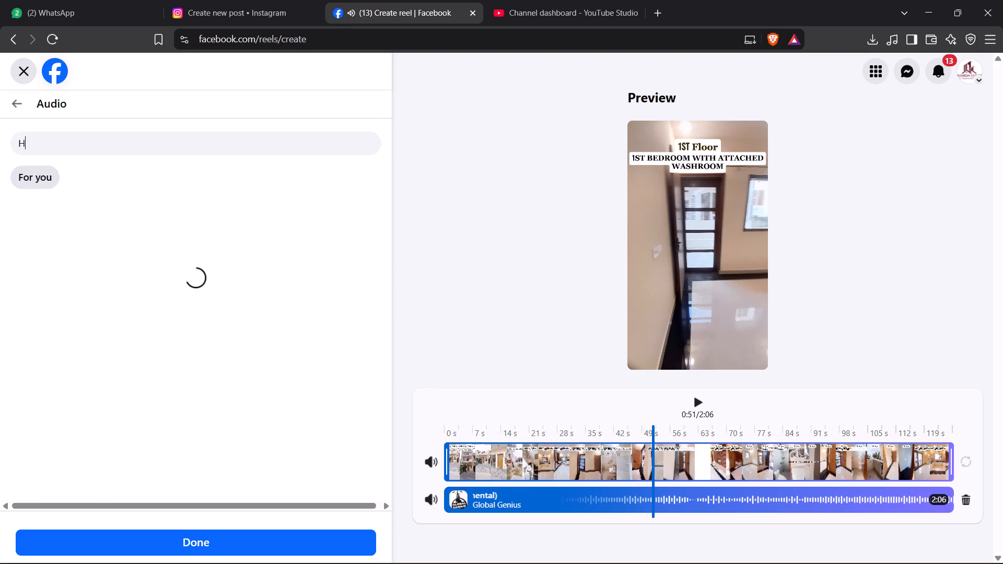
{"action": "key", "text": "BackSpace"}
{"action": "key", "text": "BackSpace"}
{"action": "key", "text": "BackSpace"}
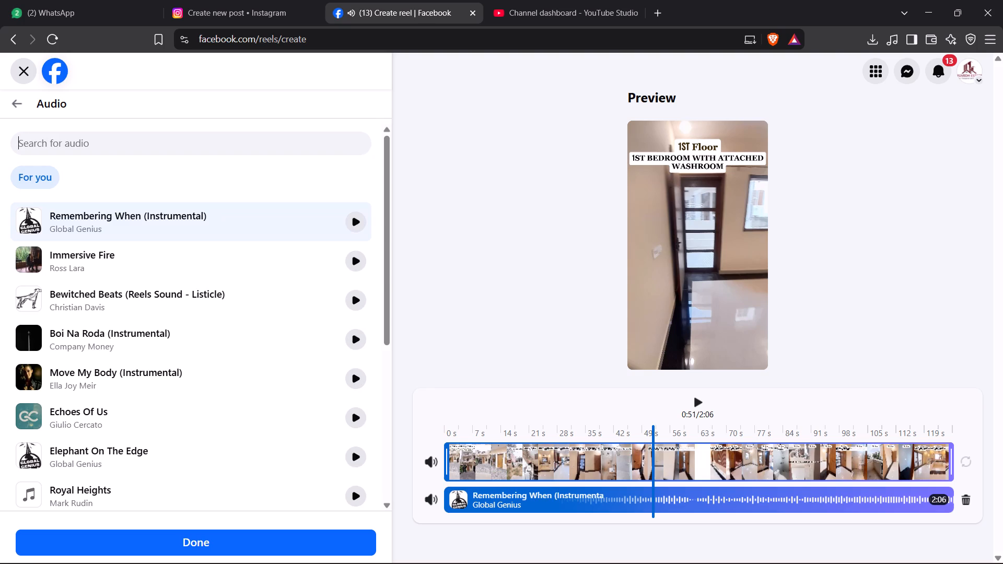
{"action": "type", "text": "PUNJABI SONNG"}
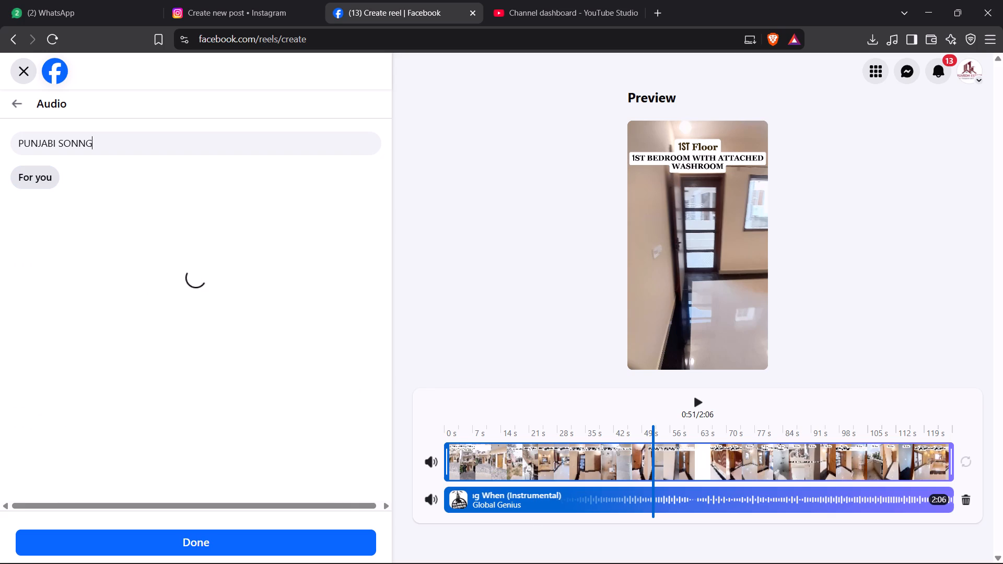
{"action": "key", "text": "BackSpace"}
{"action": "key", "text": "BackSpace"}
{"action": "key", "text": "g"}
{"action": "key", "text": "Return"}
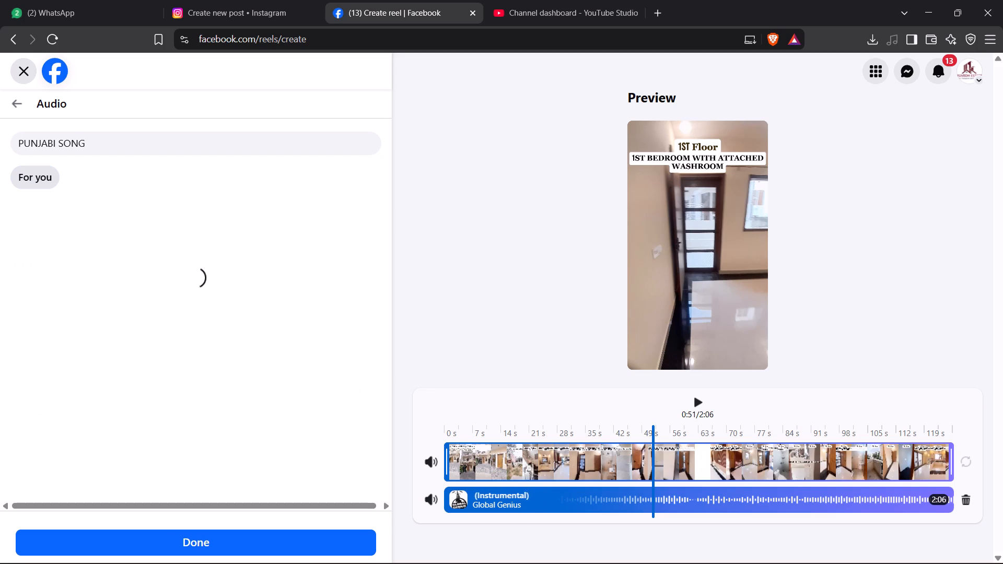
Switch to YouTube Studio and upload FINAL.mp4 from the "commercial house project" > "final" folder.
{"action": "left_click", "coordinate": [551, 0]}
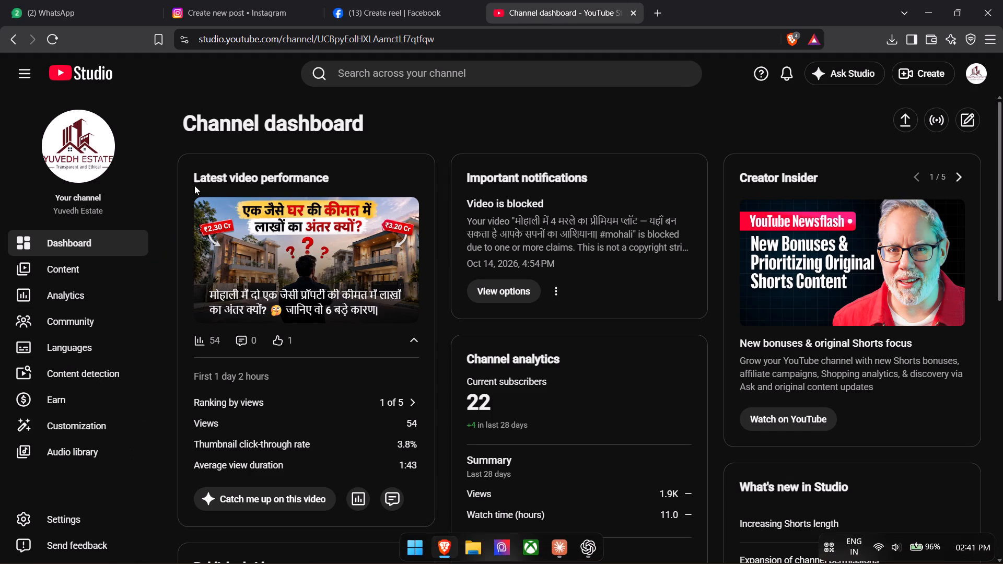
{"action": "left_click", "coordinate": [900, 114]}
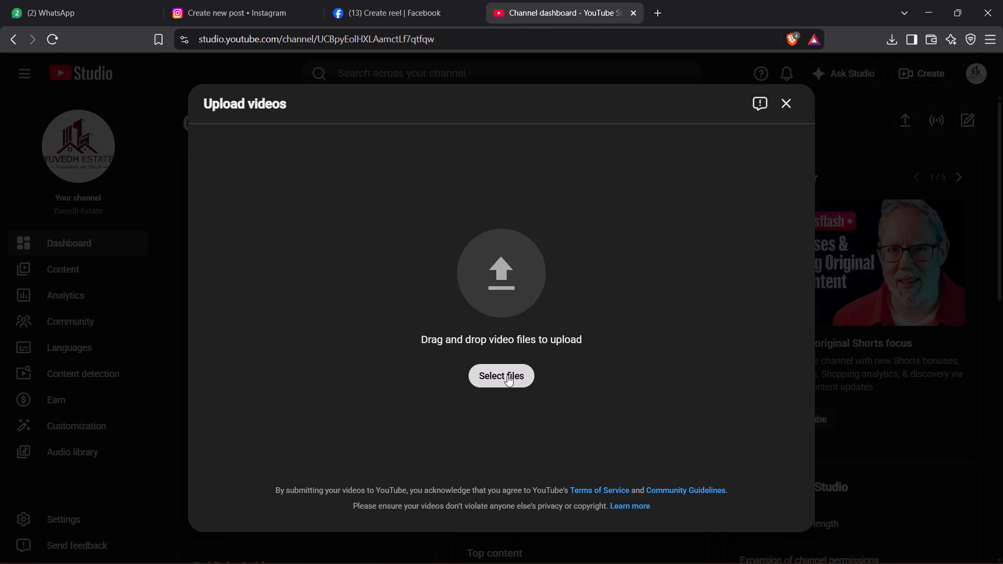
{"action": "left_click", "coordinate": [507, 375]}
{"action": "scroll", "coordinate": [261, 175], "scroll_direction": "down", "scroll_amount": 5}
{"action": "scroll", "coordinate": [304, 209], "scroll_direction": "down", "scroll_amount": 5}
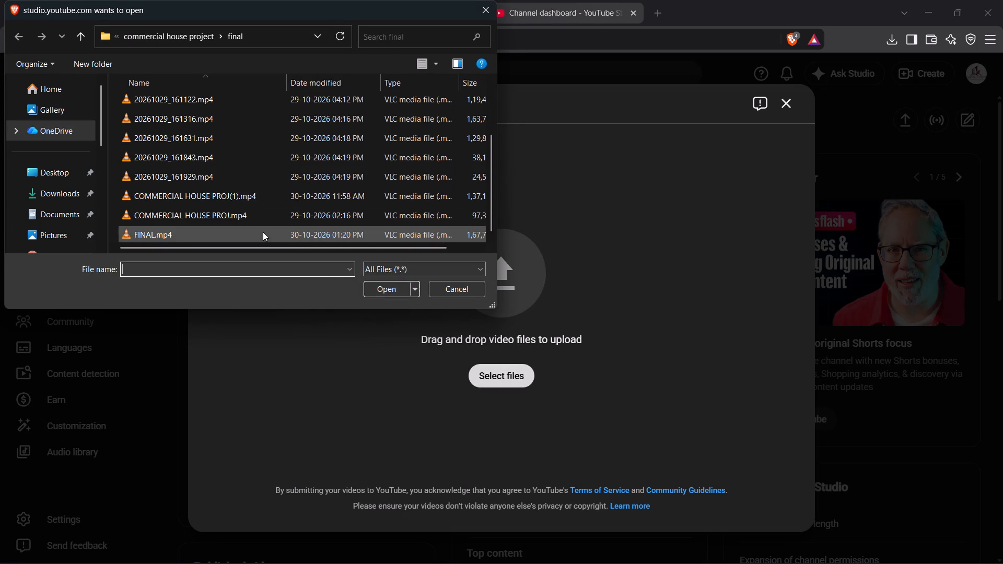
{"action": "double_click", "coordinate": [263, 232]}
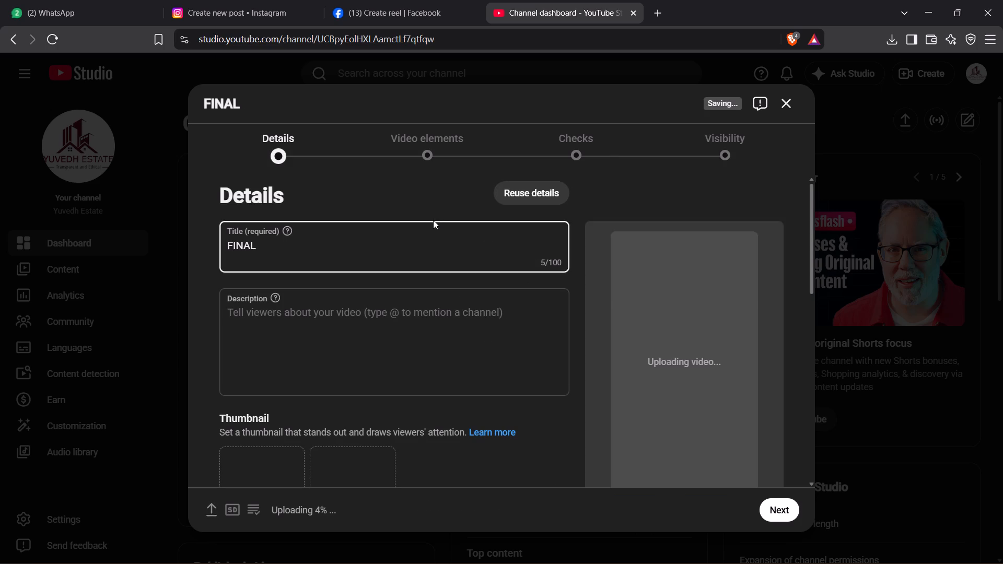
Mark the FINAL video as not made for kids and advance the upload to Video elements.
{"action": "scroll", "coordinate": [738, 243], "scroll_direction": "down", "scroll_amount": 5}
{"action": "left_click", "coordinate": [783, 509]}
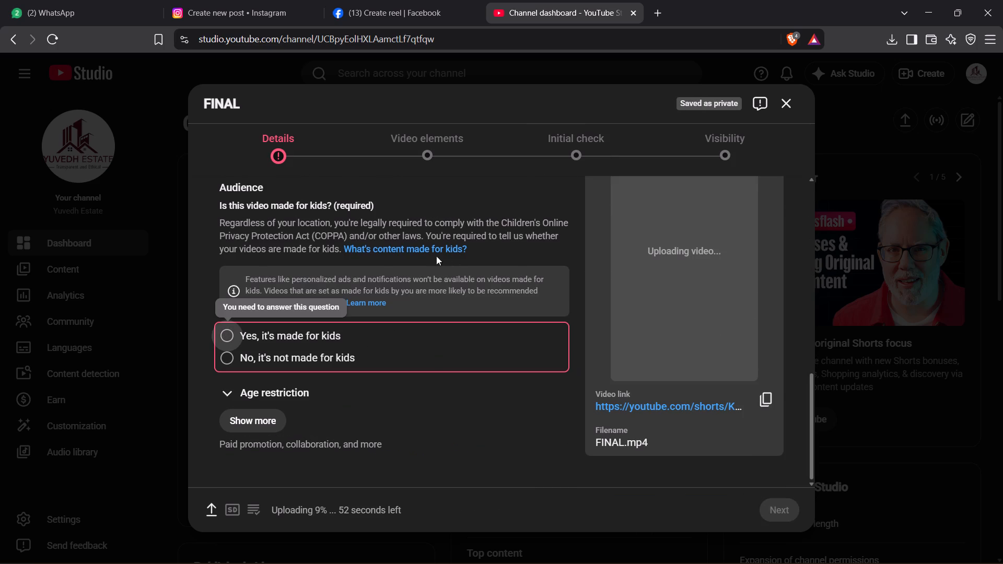
{"action": "scroll", "coordinate": [349, 284], "scroll_direction": "down", "scroll_amount": 3}
{"action": "left_click", "coordinate": [227, 358]}
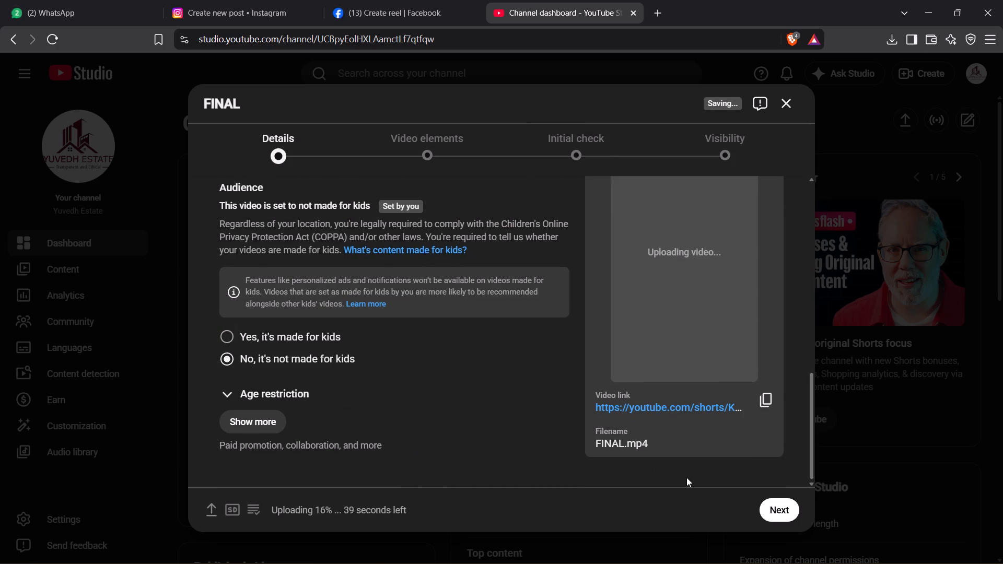
{"action": "left_click", "coordinate": [779, 505]}
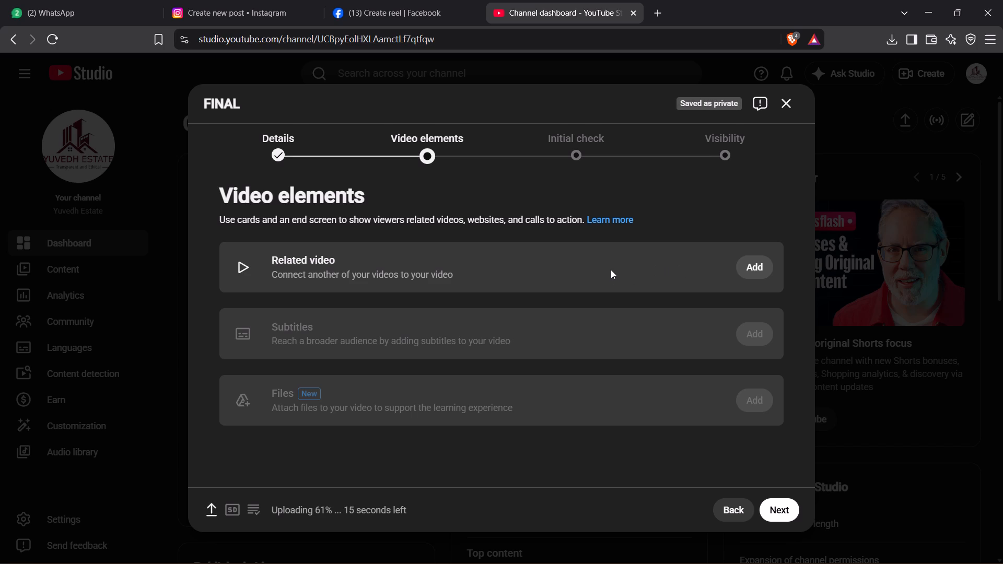
Switch to the YouTube Studio upload of FINAL in Brave and go back from Video elements to the Details page.
{"action": "left_click", "coordinate": [611, 269]}
{"action": "left_click", "coordinate": [727, 508]}
{"action": "scroll", "coordinate": [405, 367], "scroll_direction": "up", "scroll_amount": 2}
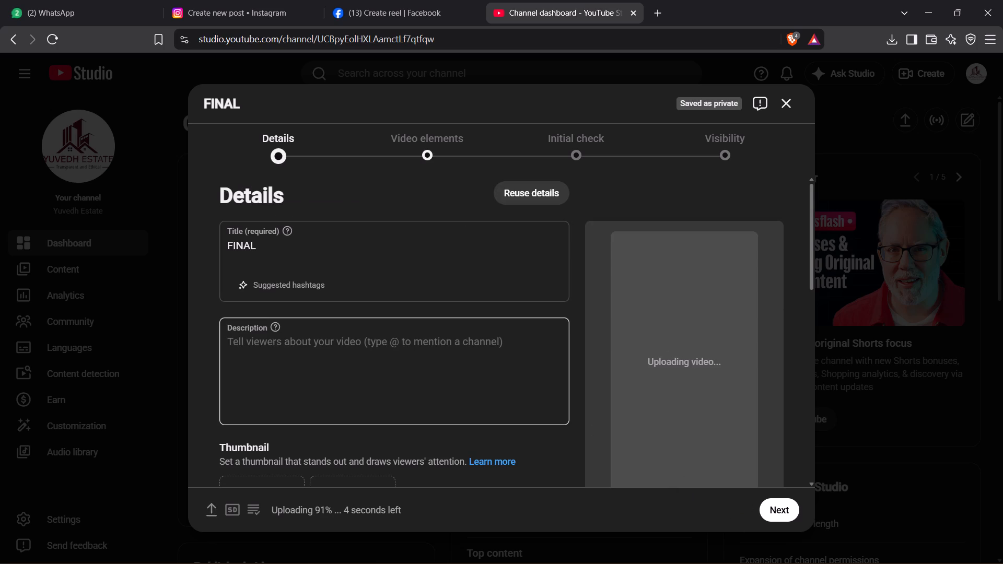
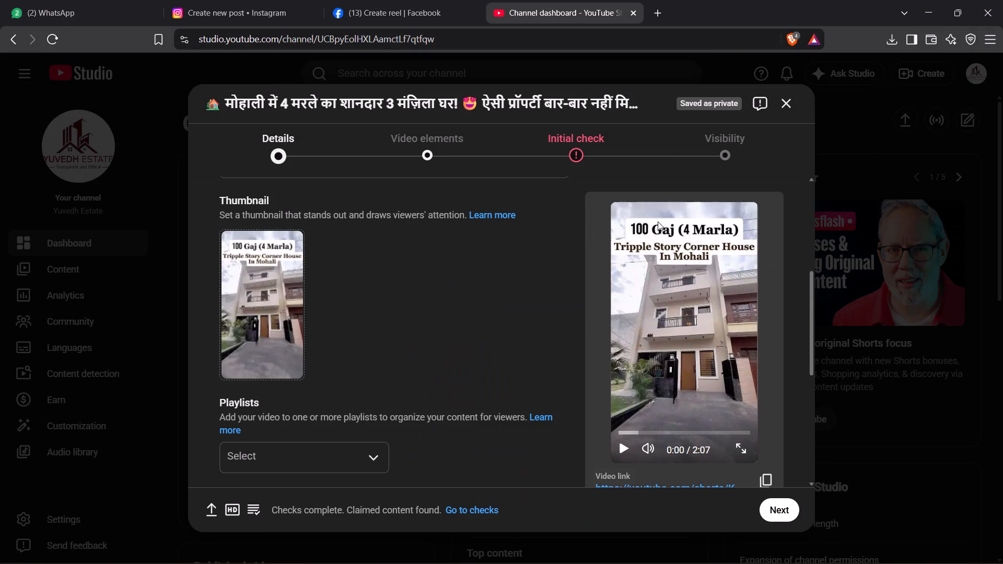
{"action": "scroll", "coordinate": [494, 333], "scroll_direction": "down", "scroll_amount": 7}
{"action": "scroll", "coordinate": [320, 344], "scroll_direction": "up", "scroll_amount": 3}
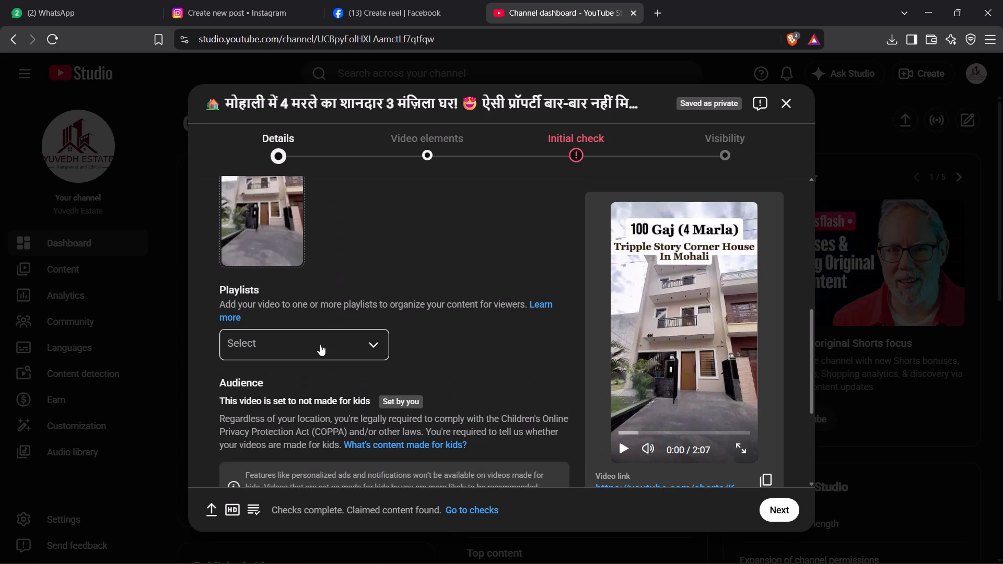
{"action": "scroll", "coordinate": [320, 344], "scroll_direction": "up", "scroll_amount": 3}
{"action": "left_click", "coordinate": [269, 361]}
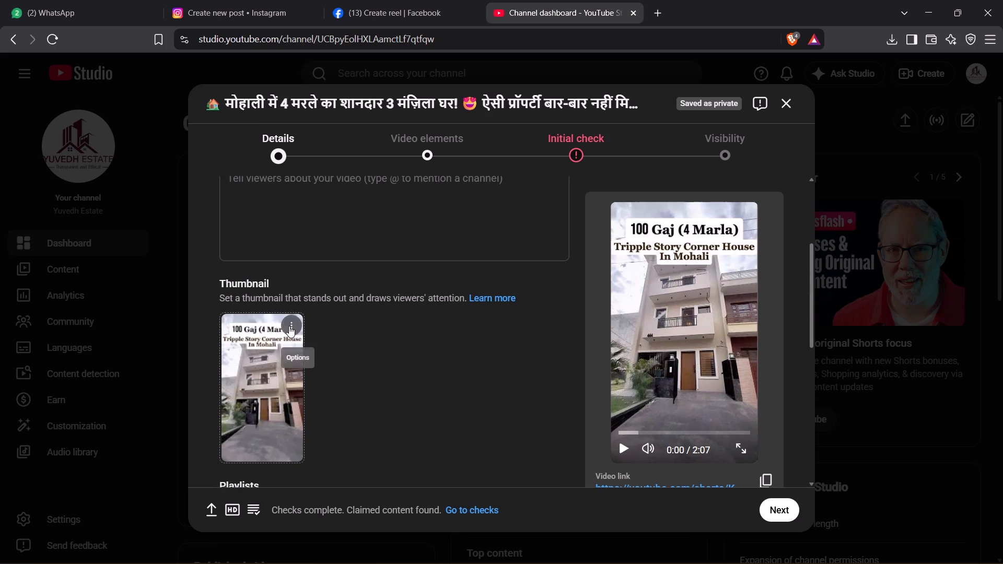
{"action": "left_click", "coordinate": [289, 326]}
{"action": "left_click", "coordinate": [320, 349]}
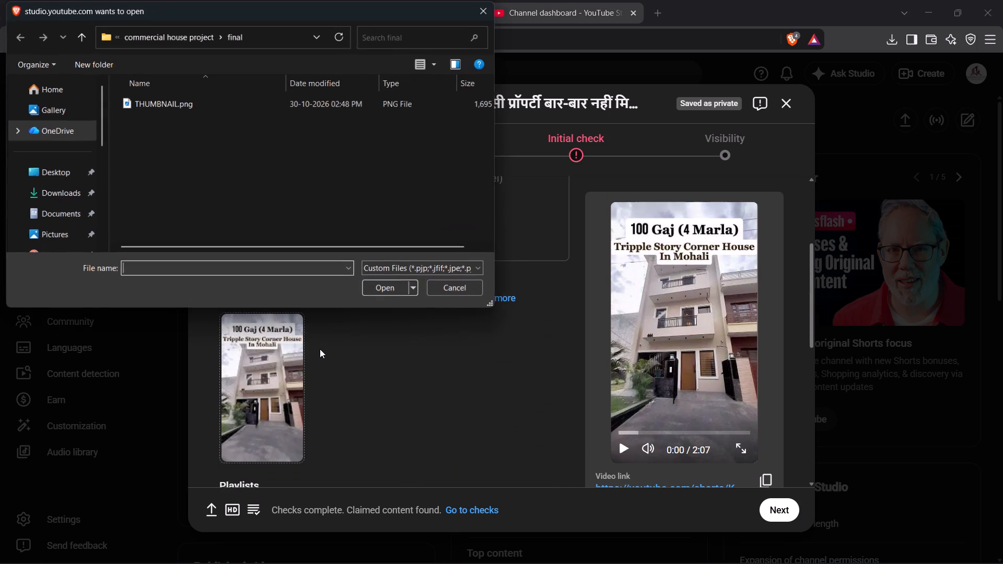
{"action": "double_click", "coordinate": [261, 111]}
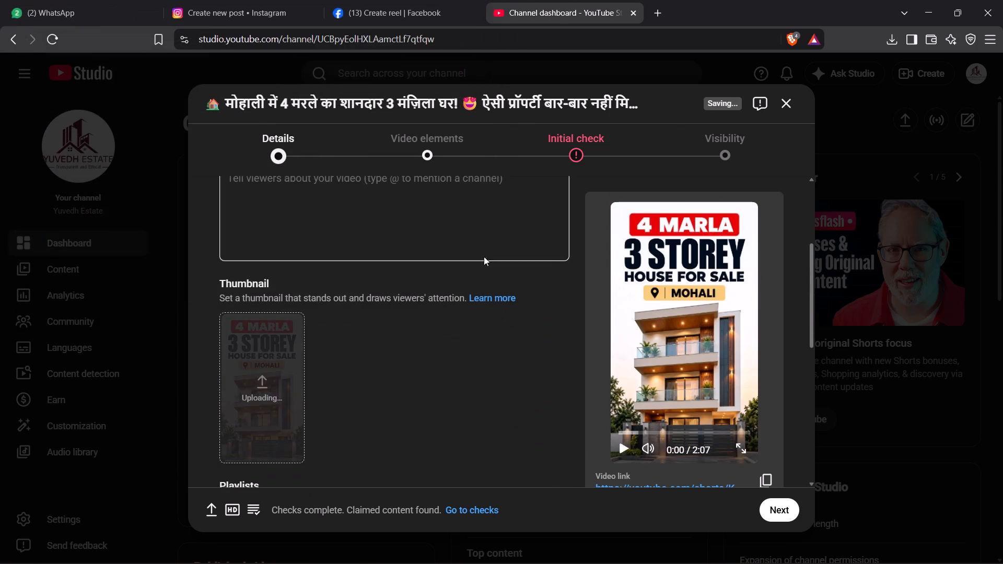
{"action": "scroll", "coordinate": [487, 356], "scroll_direction": "up", "scroll_amount": 12}
{"action": "scroll", "coordinate": [582, 340], "scroll_direction": "down", "scroll_amount": 4}
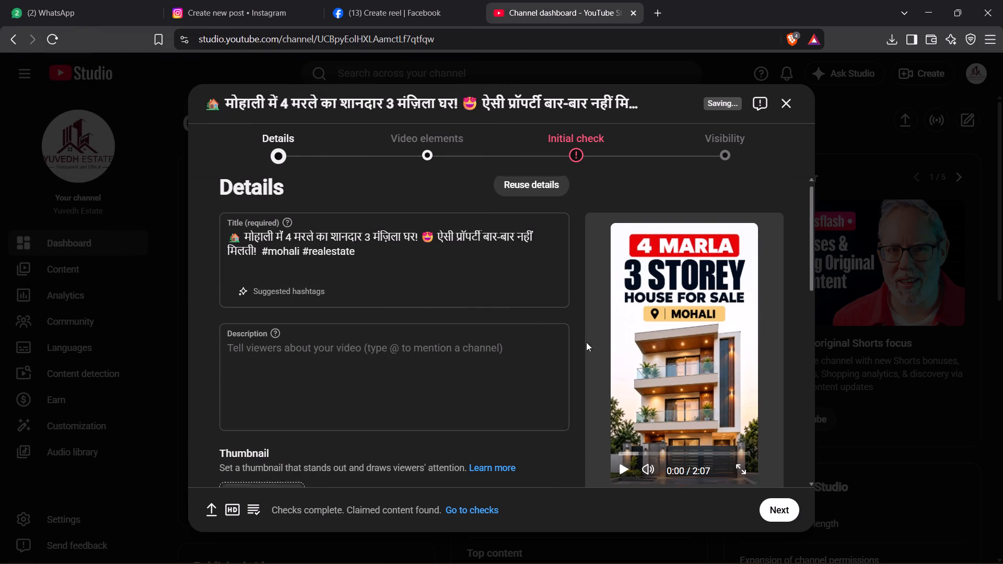
{"action": "scroll", "coordinate": [586, 342], "scroll_direction": "down", "scroll_amount": 3}
Examine the video's initial check, including the copyright claim overview, and look over the video elements.
{"action": "left_click", "coordinate": [786, 511]}
{"action": "left_click", "coordinate": [576, 152]}
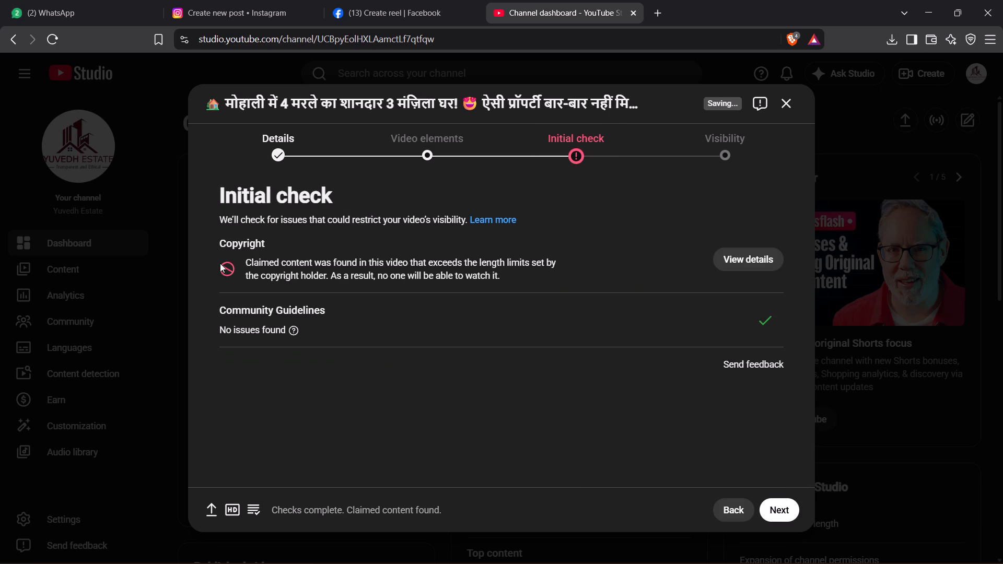
{"action": "left_click", "coordinate": [745, 258]}
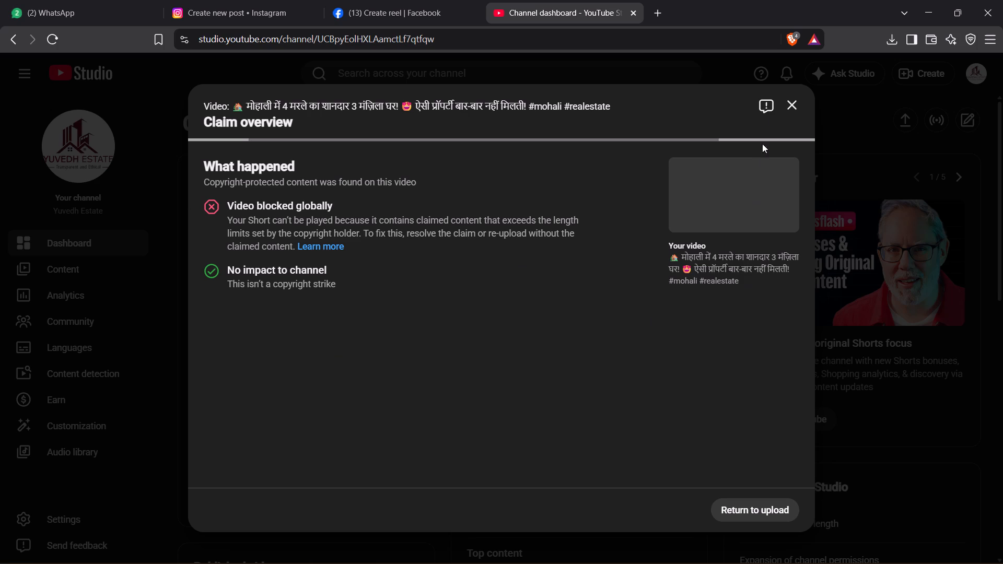
{"action": "left_click", "coordinate": [737, 507]}
{"action": "left_click", "coordinate": [407, 157]}
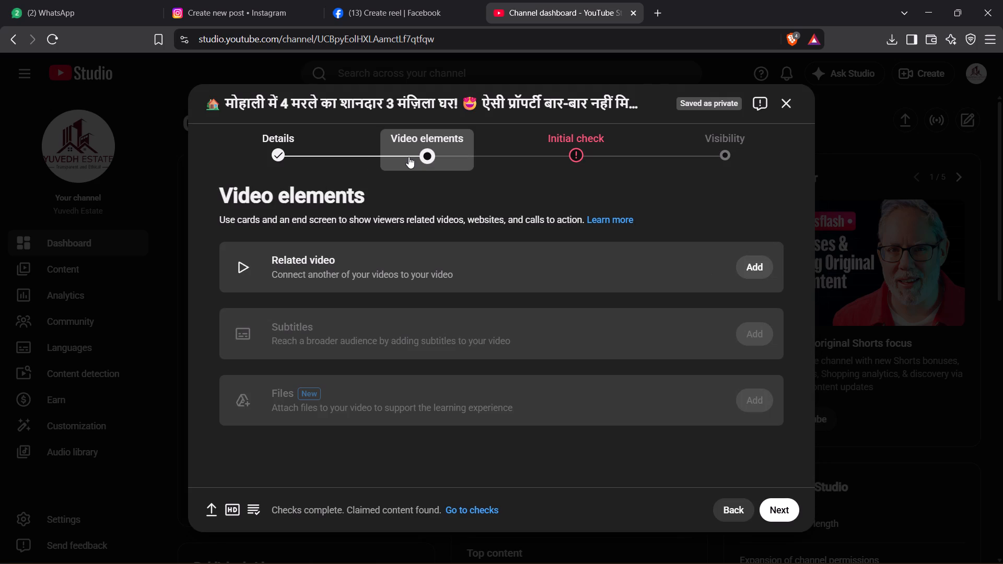
{"action": "left_click", "coordinate": [564, 154]}
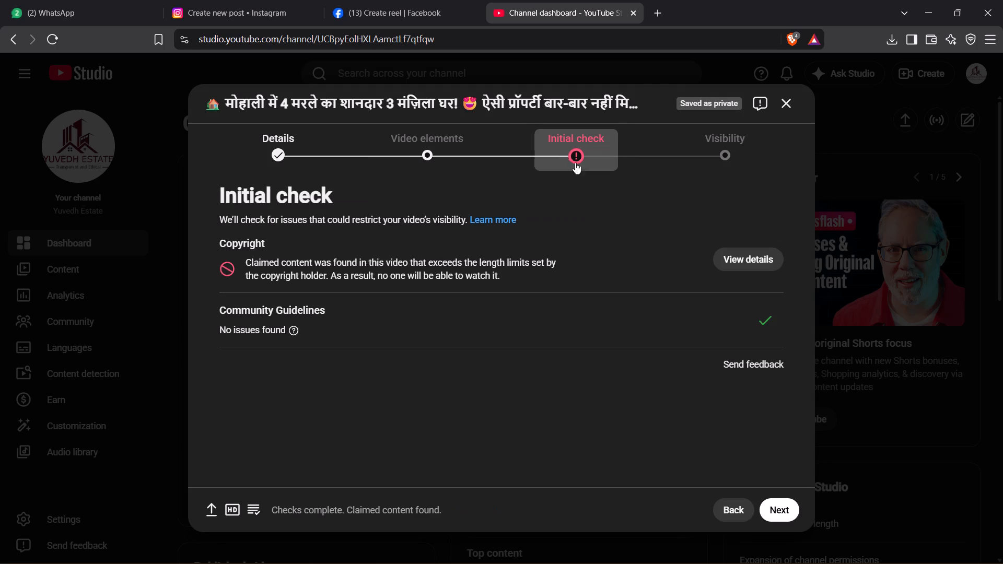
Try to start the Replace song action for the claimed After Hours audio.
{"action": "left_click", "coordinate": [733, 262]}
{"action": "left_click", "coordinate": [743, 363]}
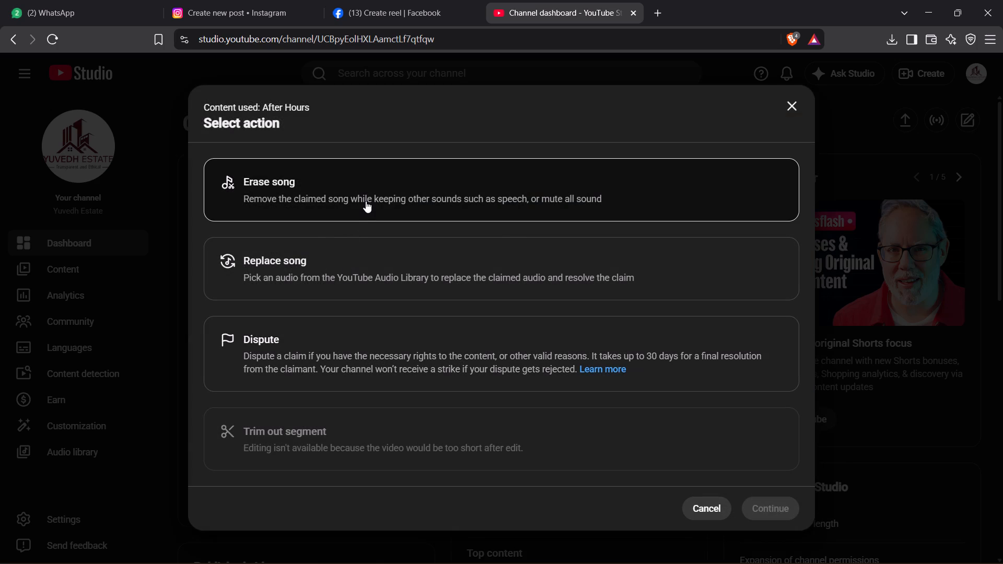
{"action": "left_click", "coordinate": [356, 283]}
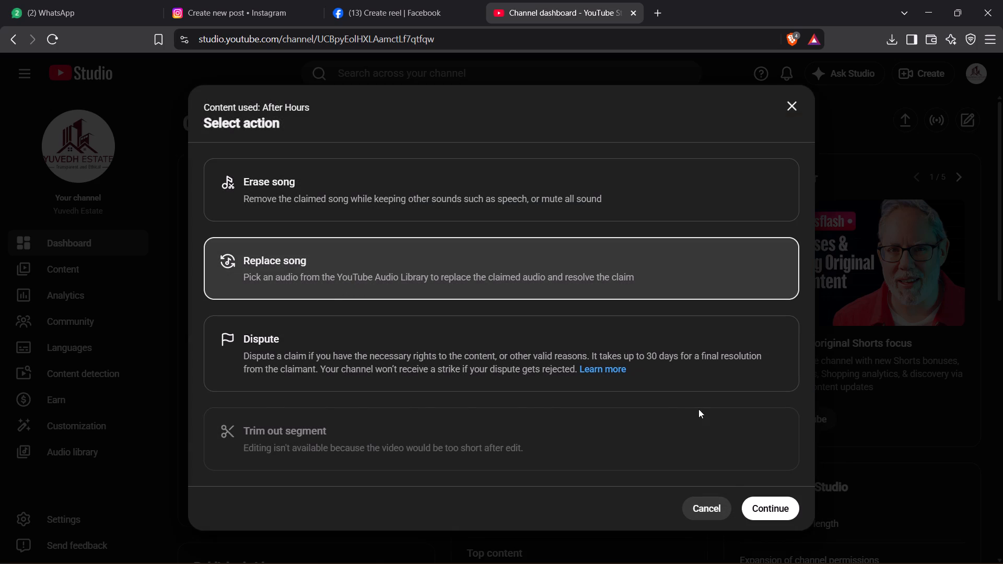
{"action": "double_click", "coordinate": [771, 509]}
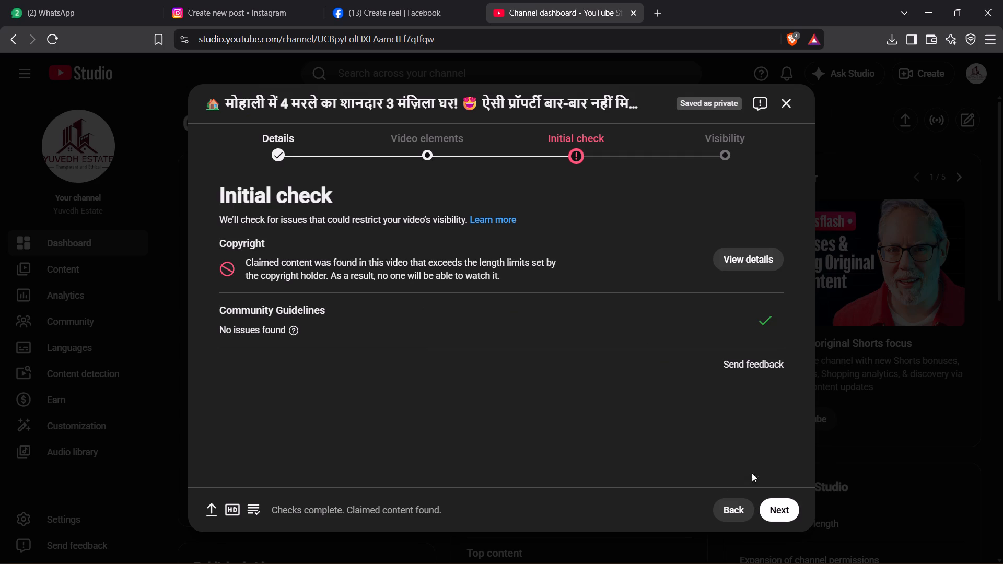
Open the Replace song editor for the After Hours claim from the claim's available actions.
{"action": "left_click", "coordinate": [749, 264]}
{"action": "left_click", "coordinate": [752, 363]}
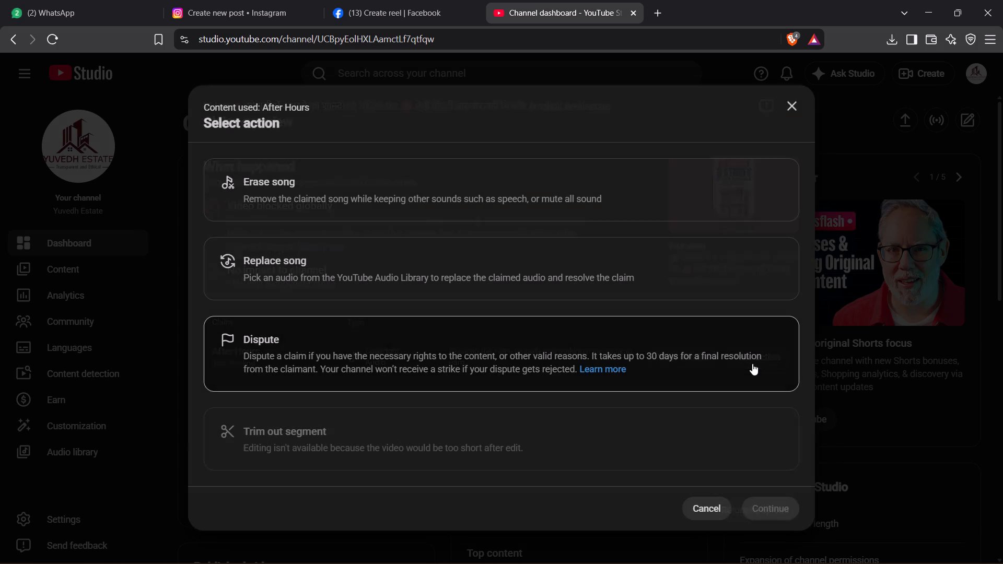
{"action": "left_click", "coordinate": [469, 265]}
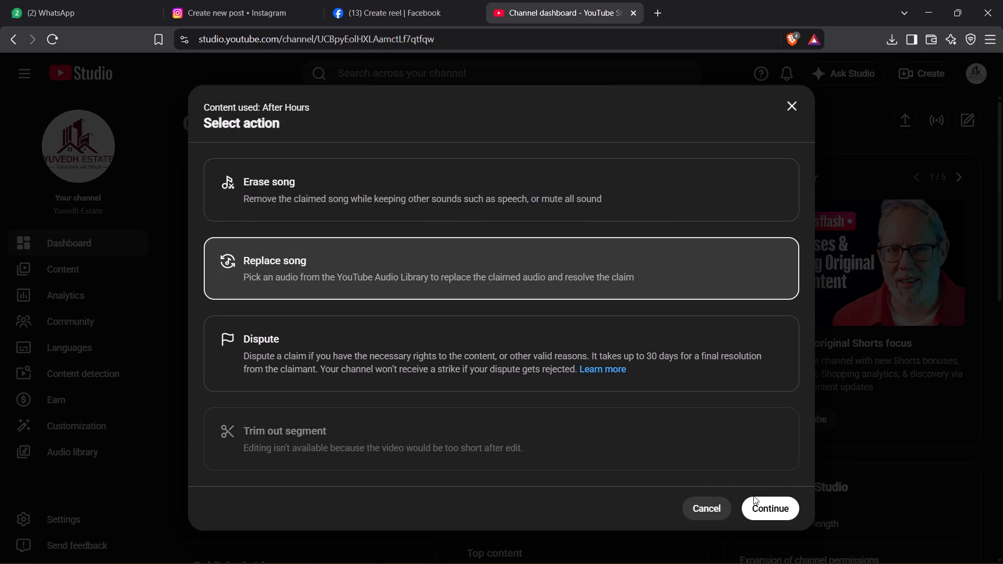
{"action": "left_click", "coordinate": [764, 504]}
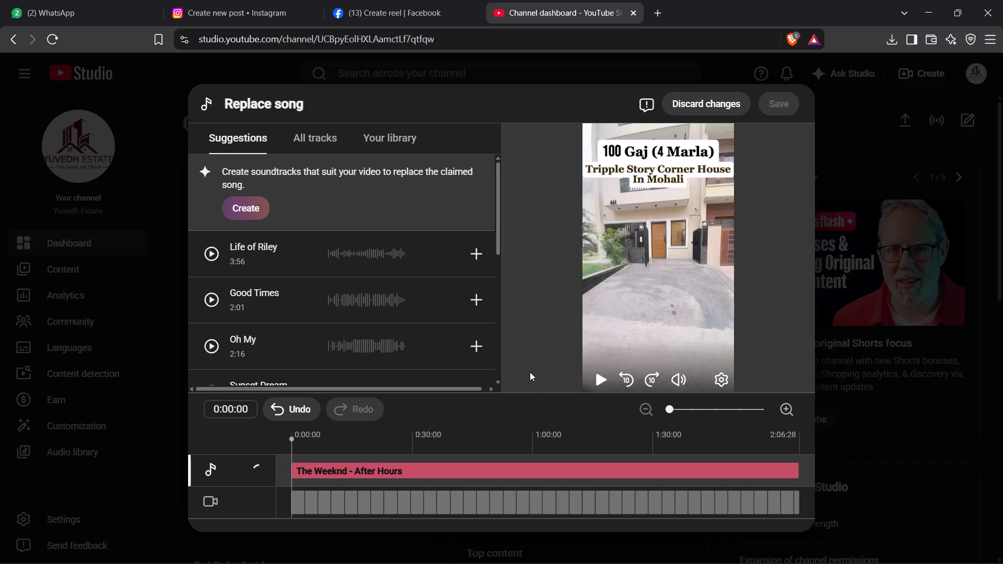
Preview the Life of Riley track and browse the suggested replacement songs.
{"action": "left_click", "coordinate": [215, 259]}
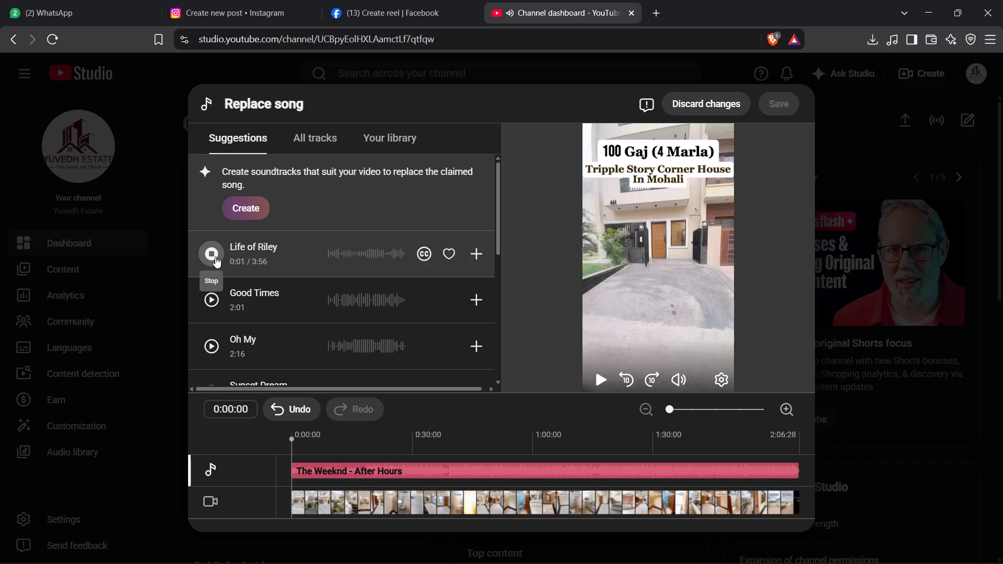
{"action": "left_click", "coordinate": [215, 256]}
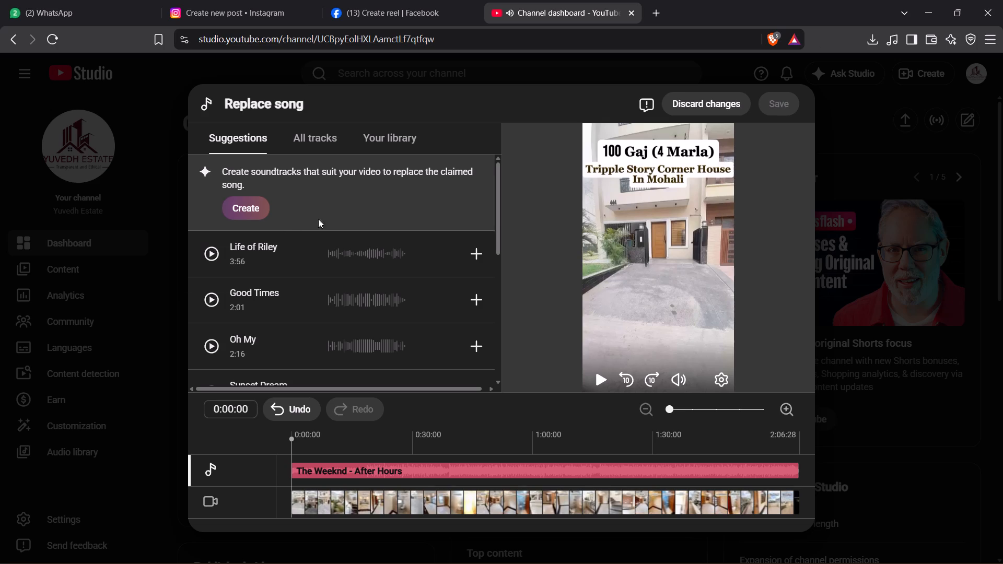
{"action": "scroll", "coordinate": [329, 202], "scroll_direction": "down", "scroll_amount": 3}
{"action": "scroll", "coordinate": [329, 208], "scroll_direction": "up", "scroll_amount": 4}
{"action": "scroll", "coordinate": [253, 212], "scroll_direction": "up", "scroll_amount": 1}
{"action": "scroll", "coordinate": [253, 212], "scroll_direction": "down", "scroll_amount": 6}
{"action": "scroll", "coordinate": [340, 227], "scroll_direction": "down", "scroll_amount": 2}
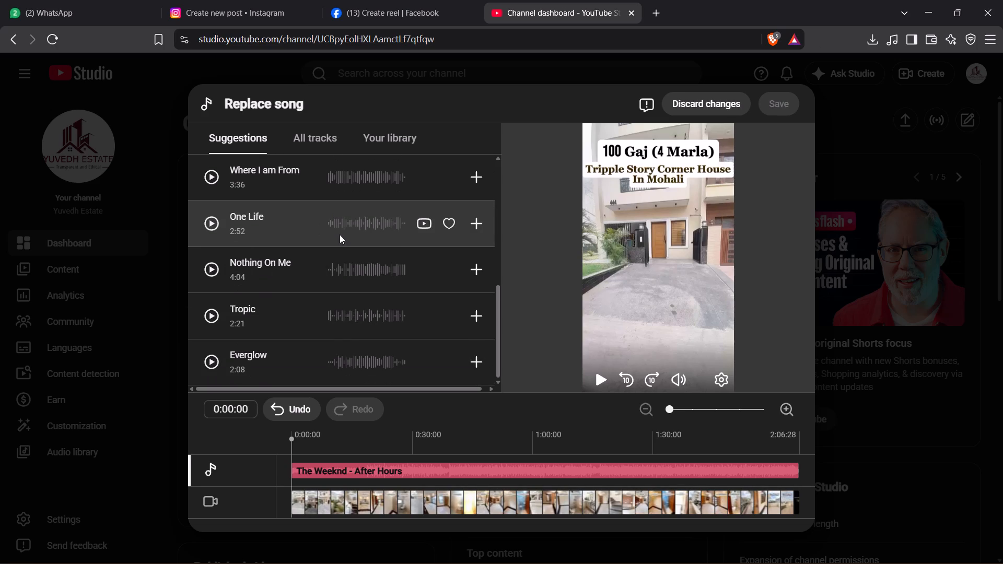
{"action": "scroll", "coordinate": [340, 234], "scroll_direction": "down", "scroll_amount": 6}
{"action": "scroll", "coordinate": [340, 239], "scroll_direction": "up", "scroll_amount": 8}
{"action": "scroll", "coordinate": [341, 239], "scroll_direction": "down", "scroll_amount": 8}
{"action": "scroll", "coordinate": [350, 250], "scroll_direction": "up", "scroll_amount": 4}
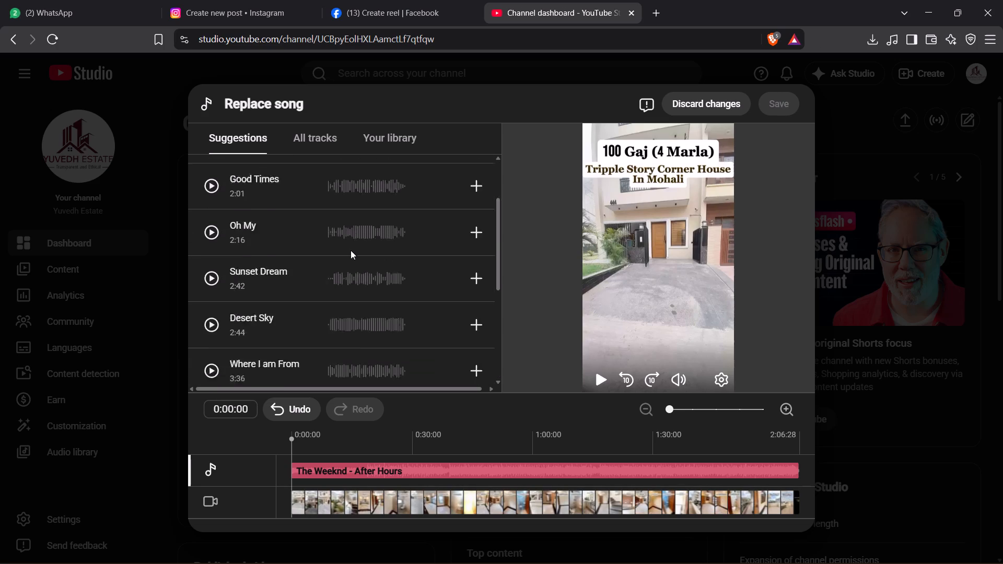
{"action": "scroll", "coordinate": [351, 250], "scroll_direction": "up", "scroll_amount": 4}
{"action": "scroll", "coordinate": [351, 251], "scroll_direction": "down", "scroll_amount": 1}
{"action": "scroll", "coordinate": [351, 251], "scroll_direction": "up", "scroll_amount": 7}
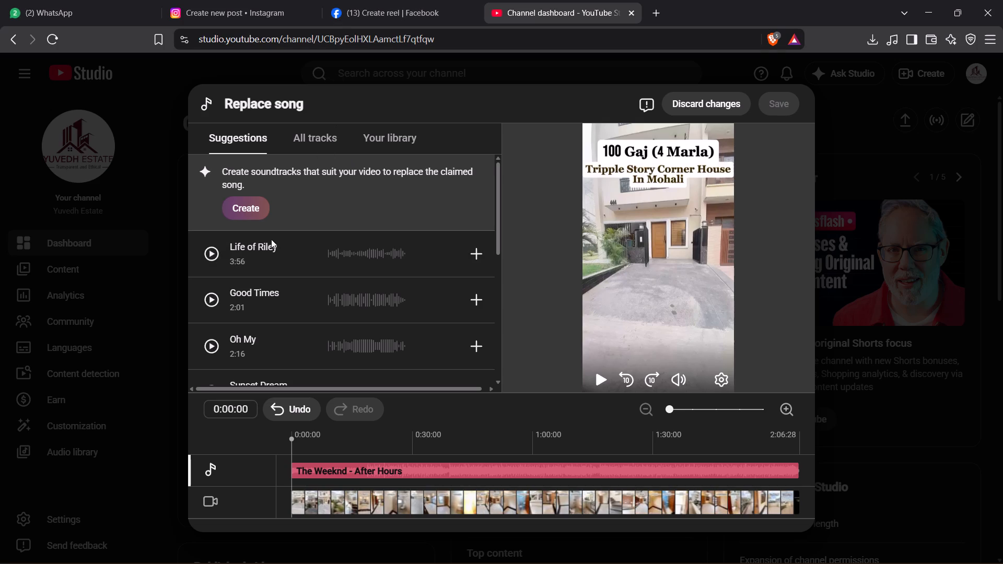
{"action": "scroll", "coordinate": [274, 297], "scroll_direction": "down", "scroll_amount": 5}
{"action": "scroll", "coordinate": [283, 316], "scroll_direction": "up", "scroll_amount": 4}
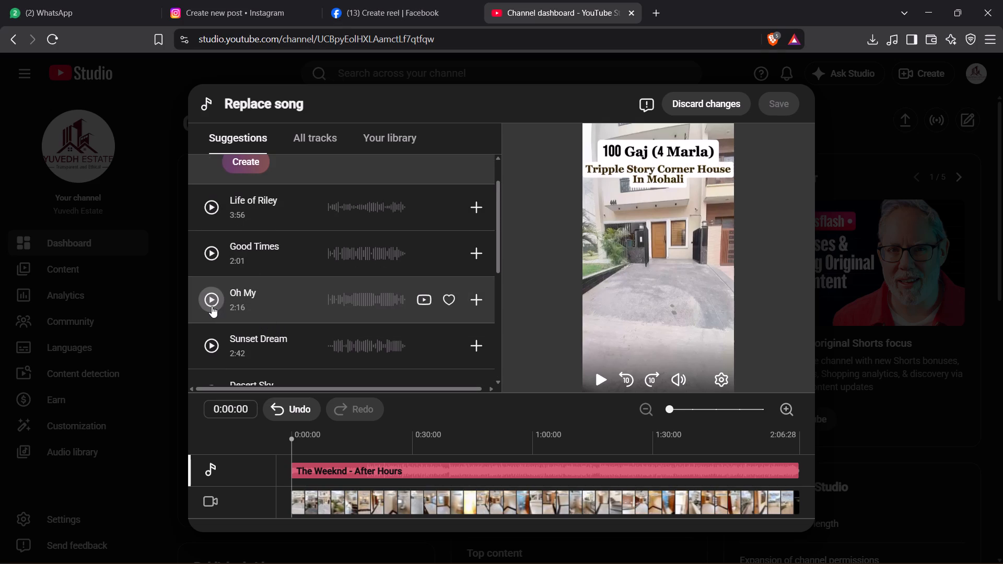
Preview the suggested replacement songs Oh My and Sunset Dream.
{"action": "left_click", "coordinate": [212, 305]}
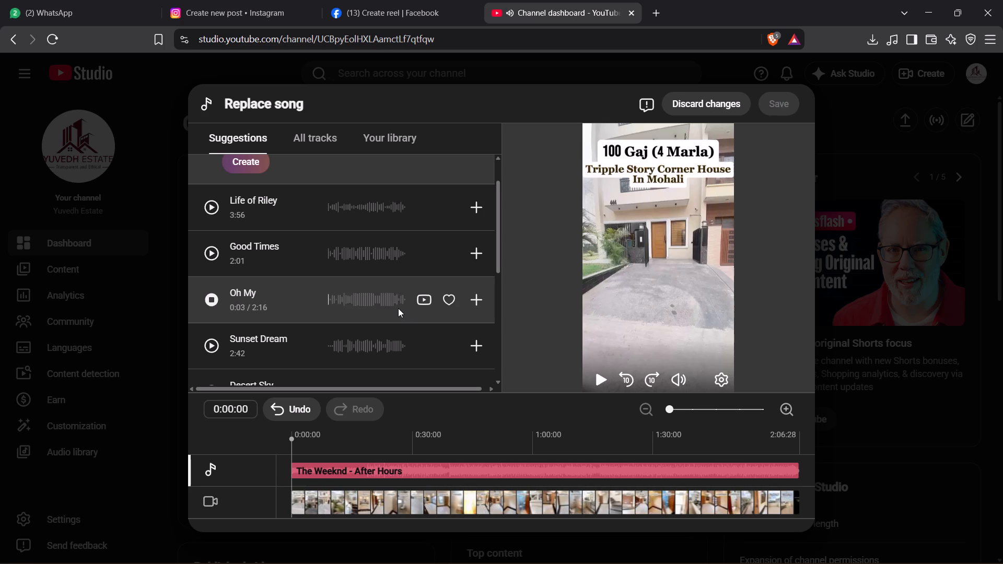
{"action": "scroll", "coordinate": [388, 308], "scroll_direction": "down", "scroll_amount": 2}
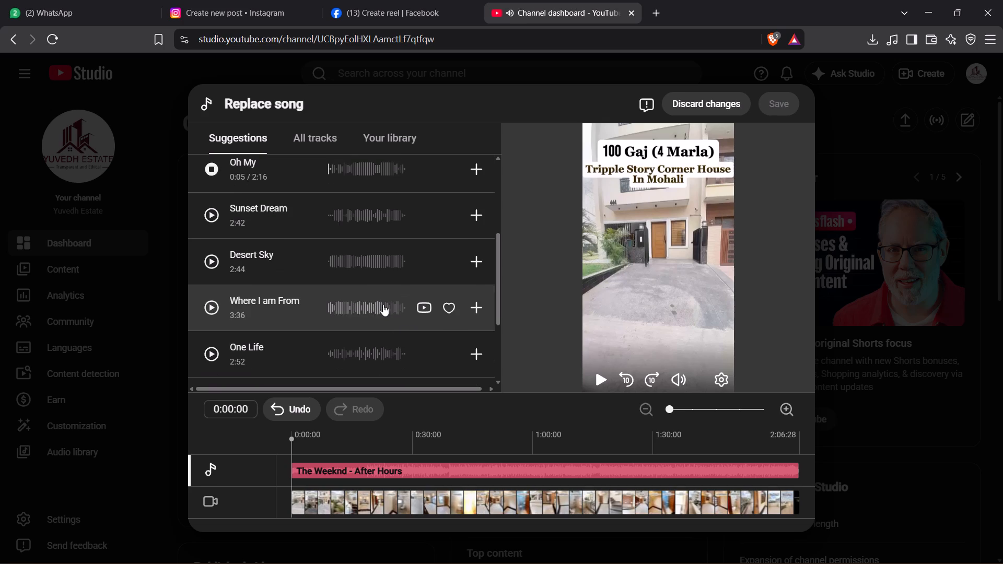
{"action": "left_click", "coordinate": [209, 217]}
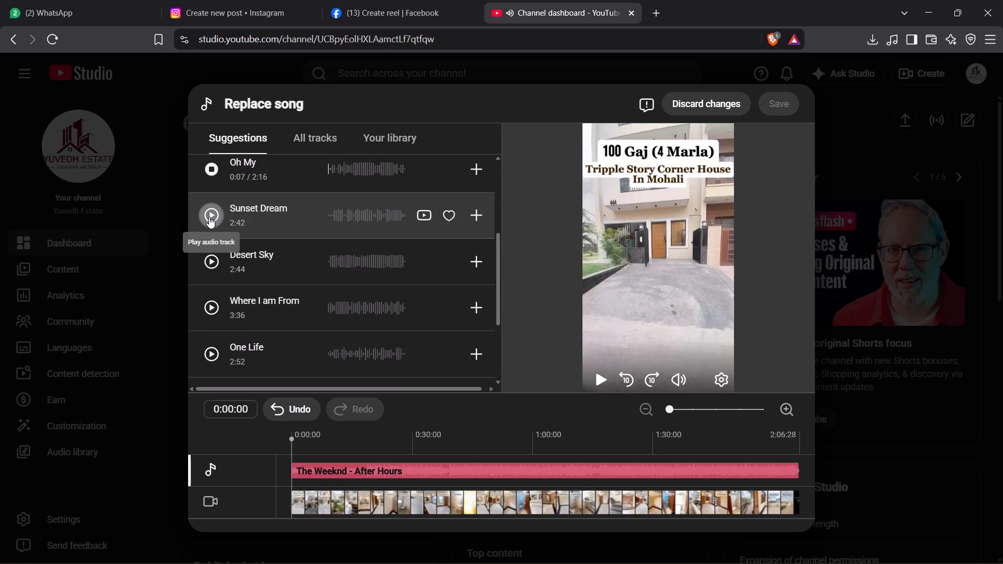
{"action": "left_click", "coordinate": [209, 217]}
{"action": "left_click", "coordinate": [209, 217]}
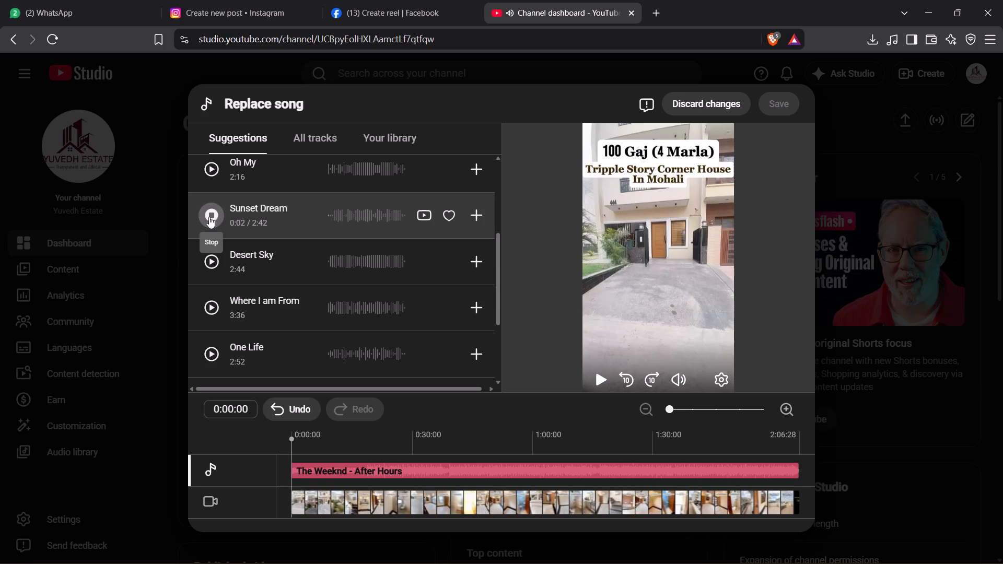
Search the full track library for HINDI SONG.
{"action": "left_click", "coordinate": [302, 140]}
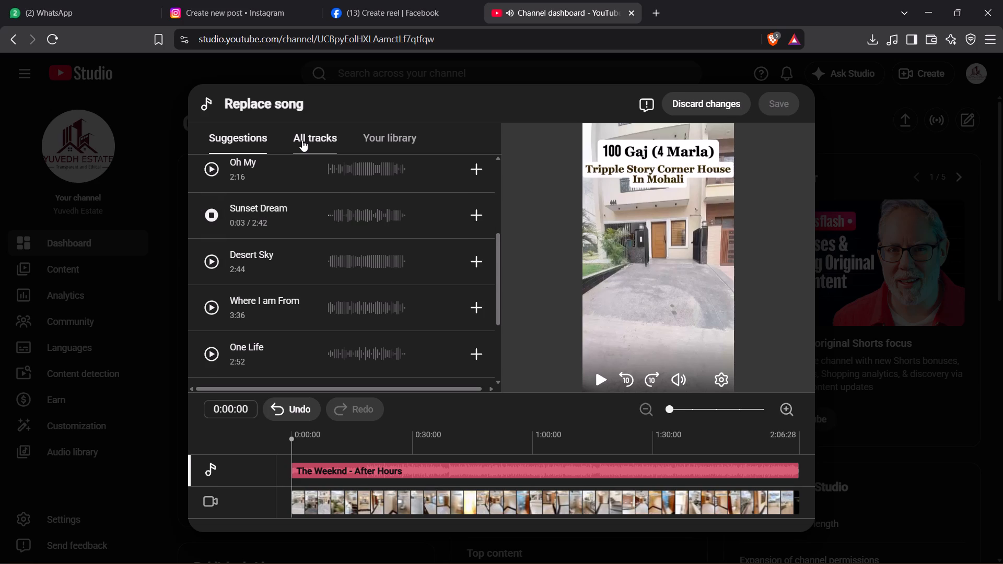
{"action": "scroll", "coordinate": [276, 240], "scroll_direction": "up", "scroll_amount": 5}
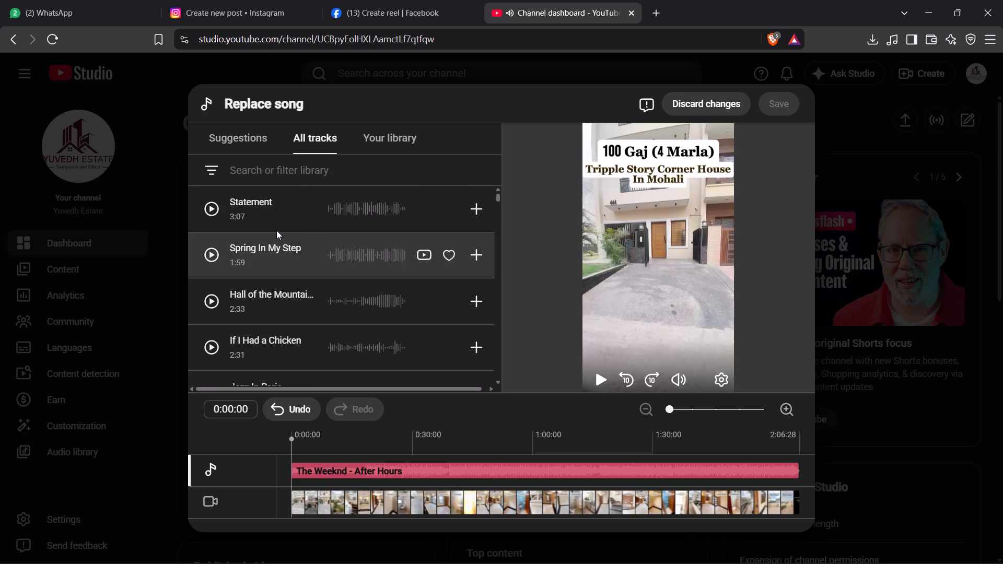
{"action": "left_click", "coordinate": [318, 172]}
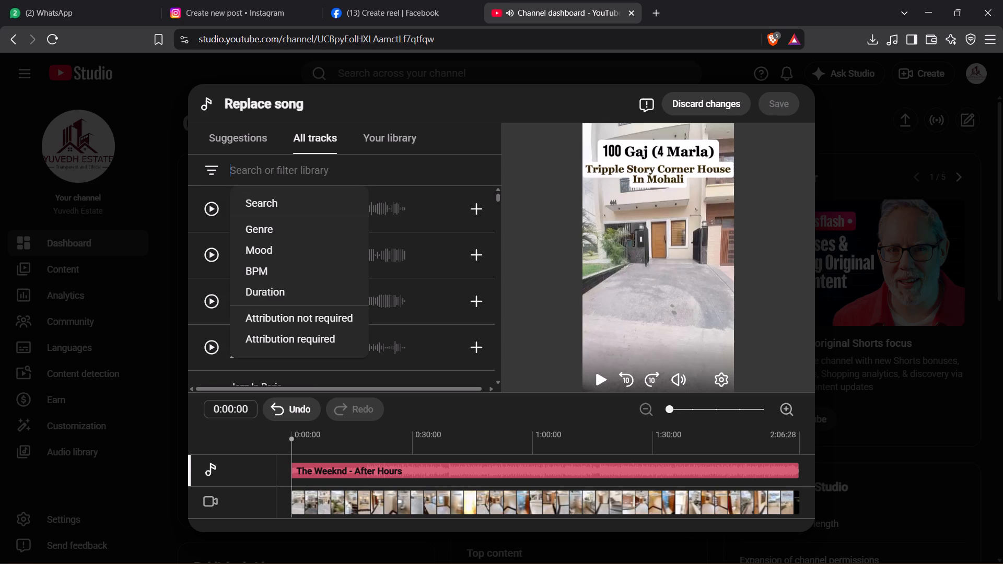
{"action": "type", "text": "HINDI"}
{"action": "key", "text": "space"}
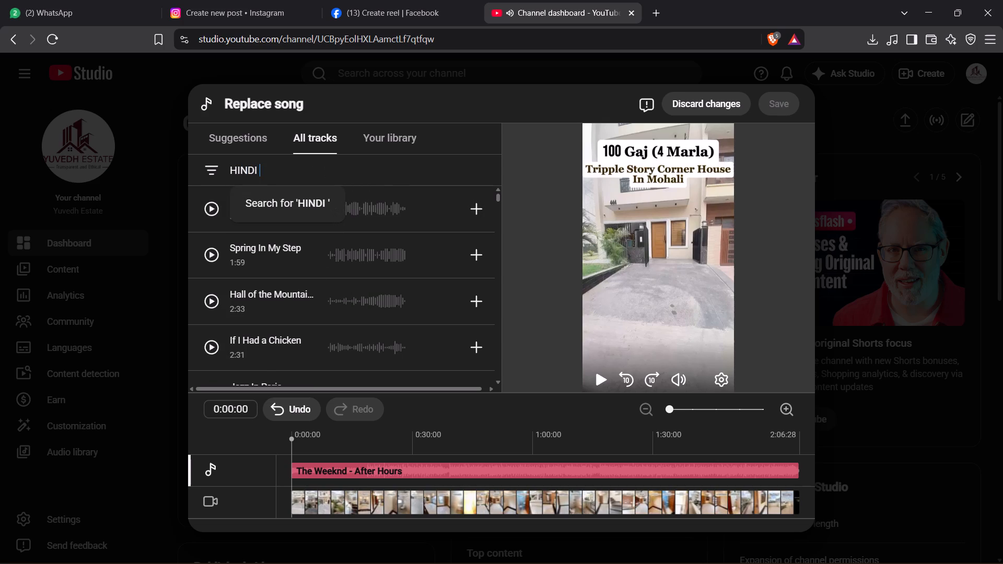
{"action": "type", "text": "SONG"}
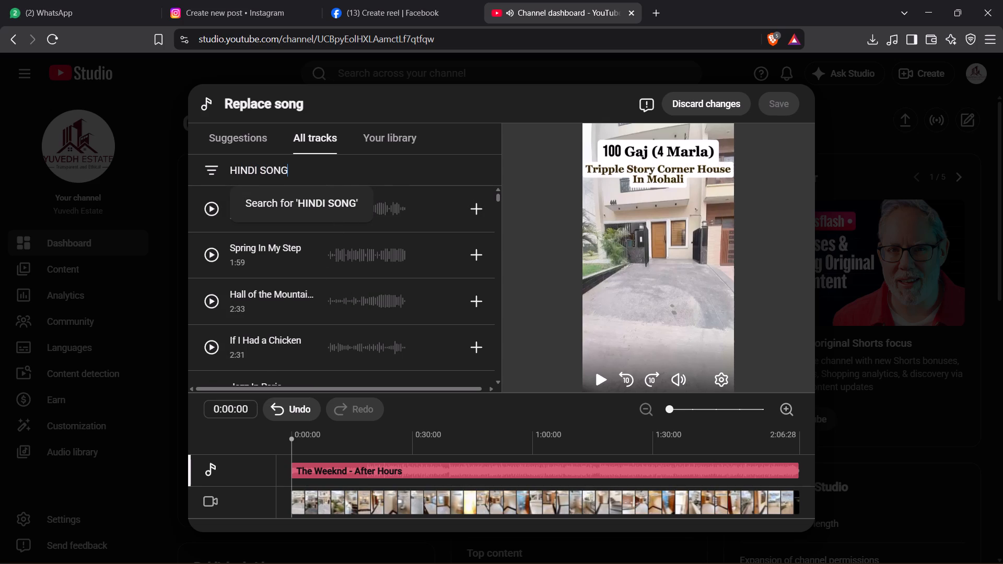
{"action": "key", "text": "Return"}
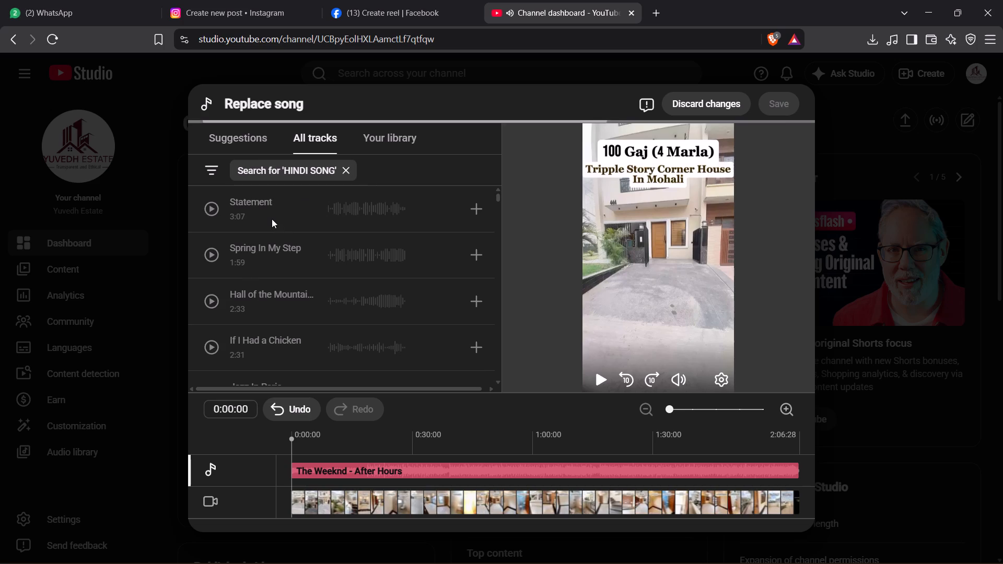
Preview Danger Snow and Indian Music to Relax, and browse the other tracks found for the Hindi song search.
{"action": "left_click", "coordinate": [210, 211]}
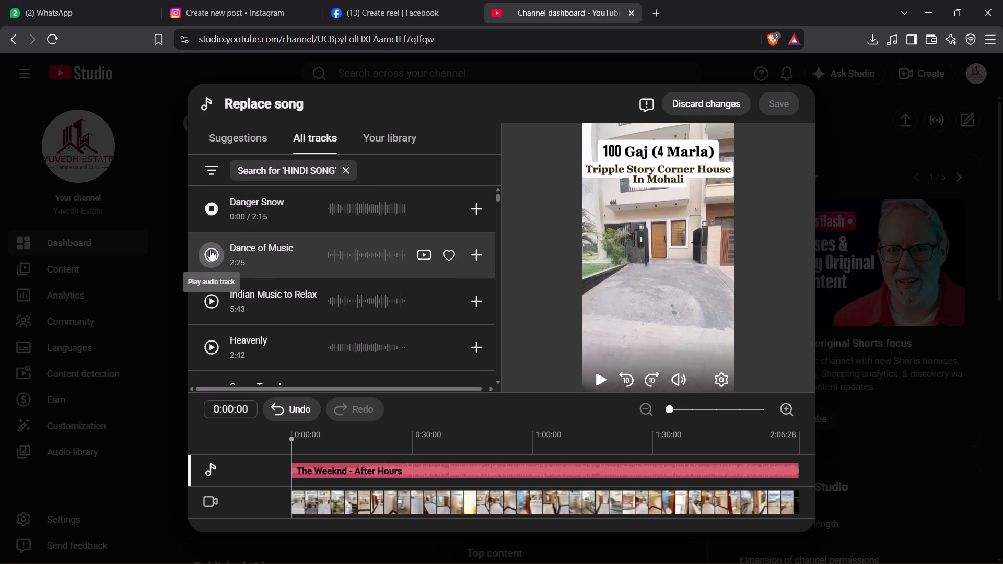
{"action": "left_click", "coordinate": [213, 293]}
{"action": "scroll", "coordinate": [251, 276], "scroll_direction": "down", "scroll_amount": 2}
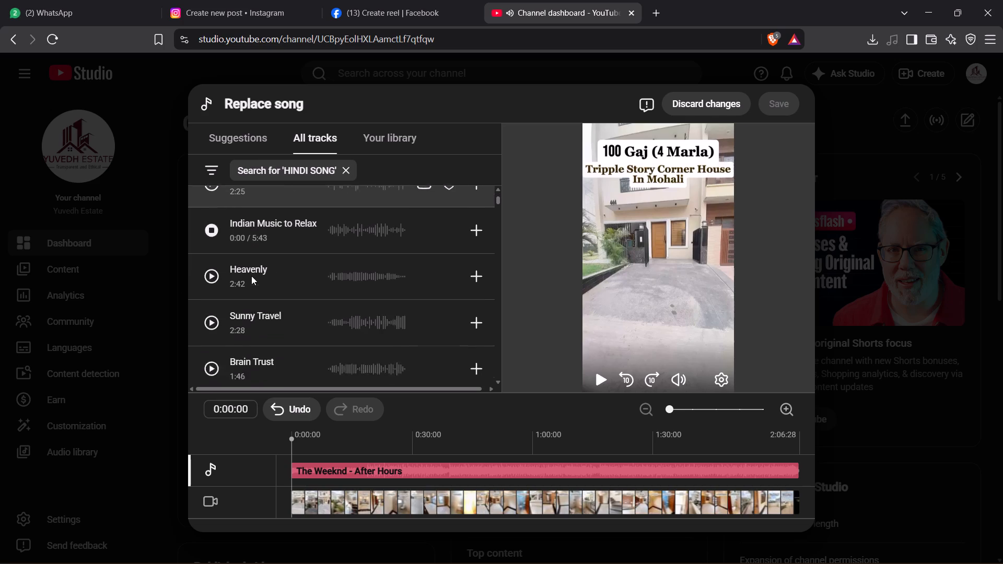
{"action": "scroll", "coordinate": [251, 276], "scroll_direction": "up", "scroll_amount": 2}
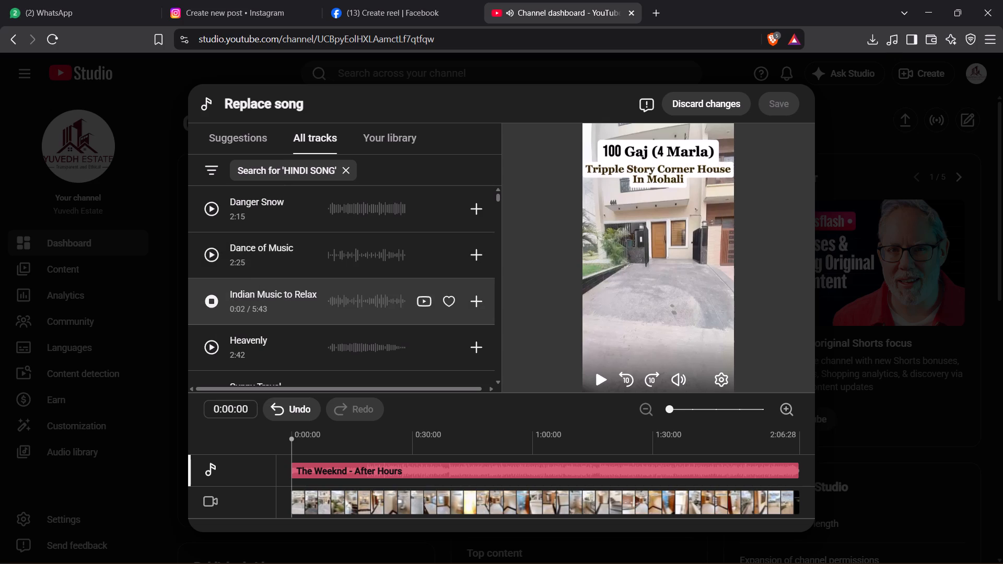
{"action": "scroll", "coordinate": [274, 292], "scroll_direction": "down", "scroll_amount": 1}
{"action": "scroll", "coordinate": [273, 293], "scroll_direction": "up", "scroll_amount": 1}
{"action": "scroll", "coordinate": [273, 293], "scroll_direction": "down", "scroll_amount": 5}
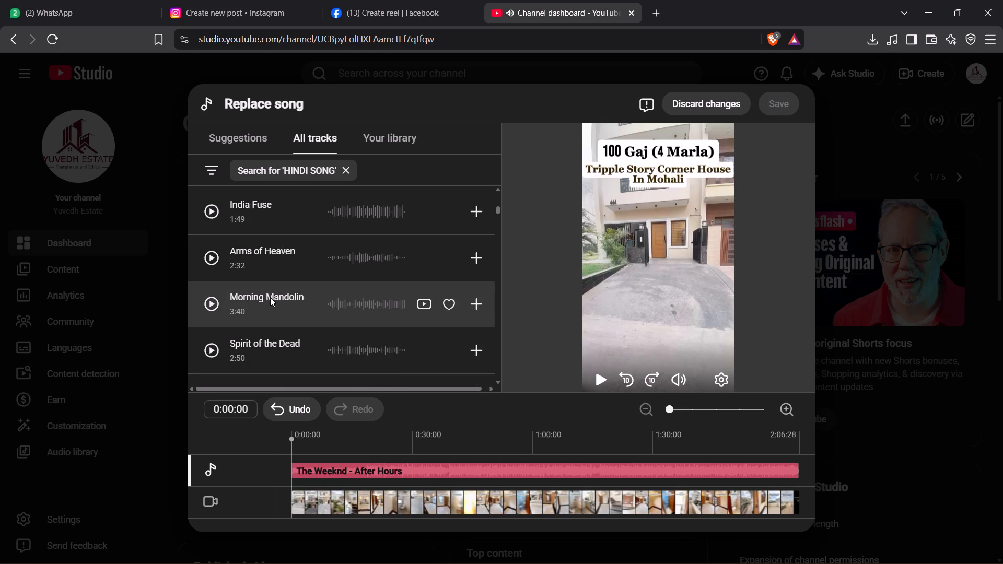
{"action": "scroll", "coordinate": [270, 297], "scroll_direction": "down", "scroll_amount": 5}
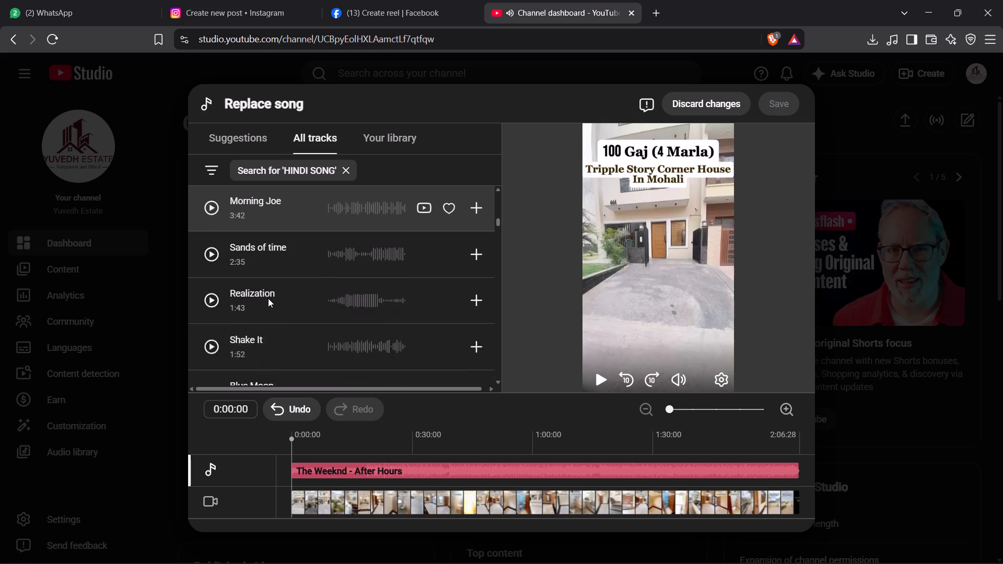
{"action": "scroll", "coordinate": [272, 284], "scroll_direction": "up", "scroll_amount": 13}
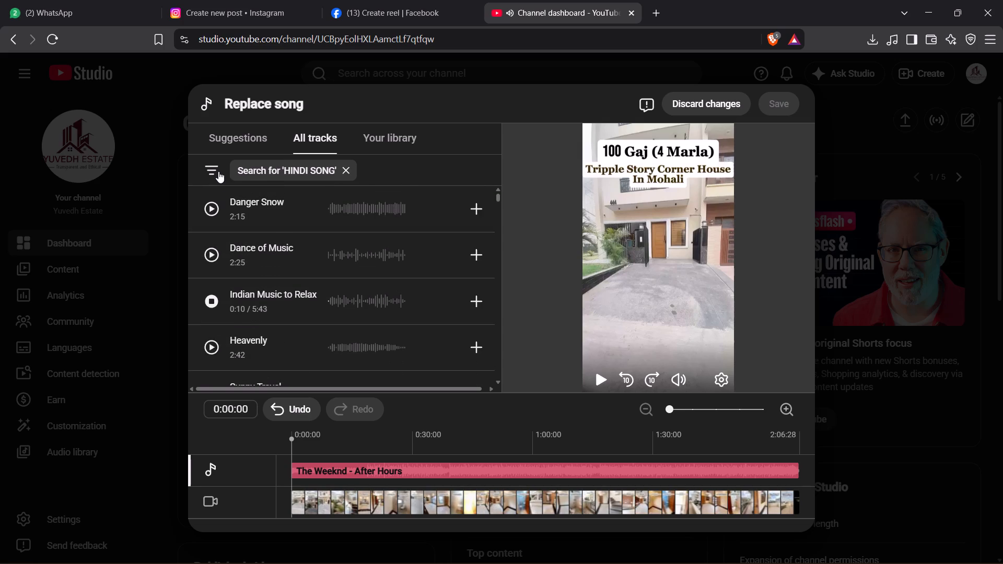
Remove the HINDI SONG search filter from the track library.
{"action": "left_click", "coordinate": [218, 171]}
{"action": "left_click", "coordinate": [213, 170]}
{"action": "left_click", "coordinate": [265, 177]}
{"action": "left_click", "coordinate": [324, 210]}
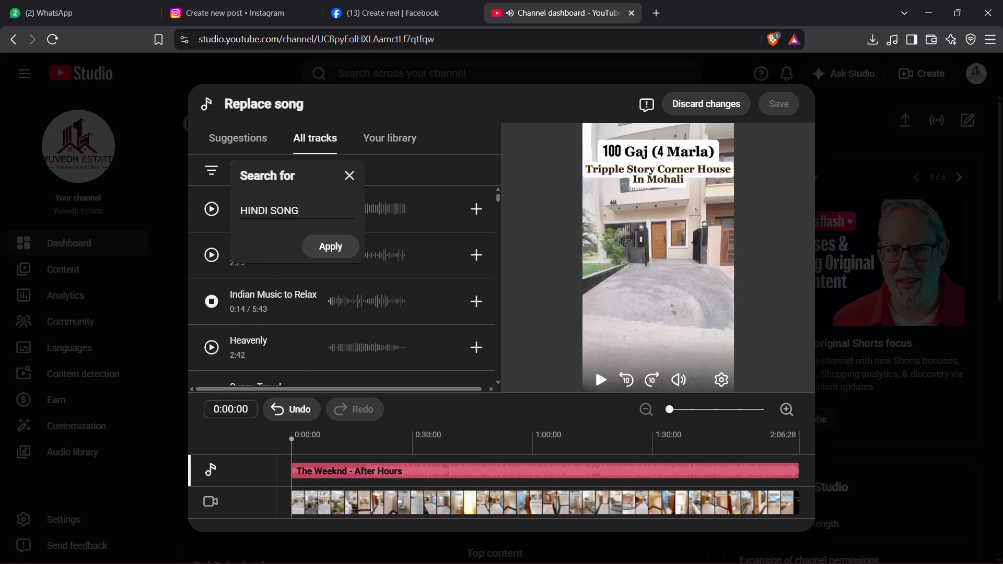
{"action": "left_click", "coordinate": [353, 169]}
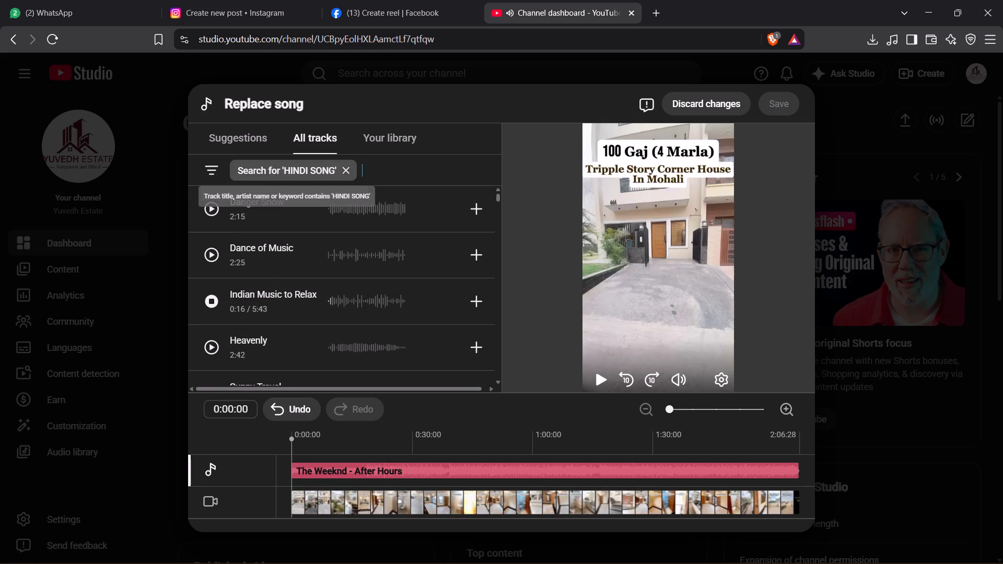
{"action": "left_click", "coordinate": [345, 169]}
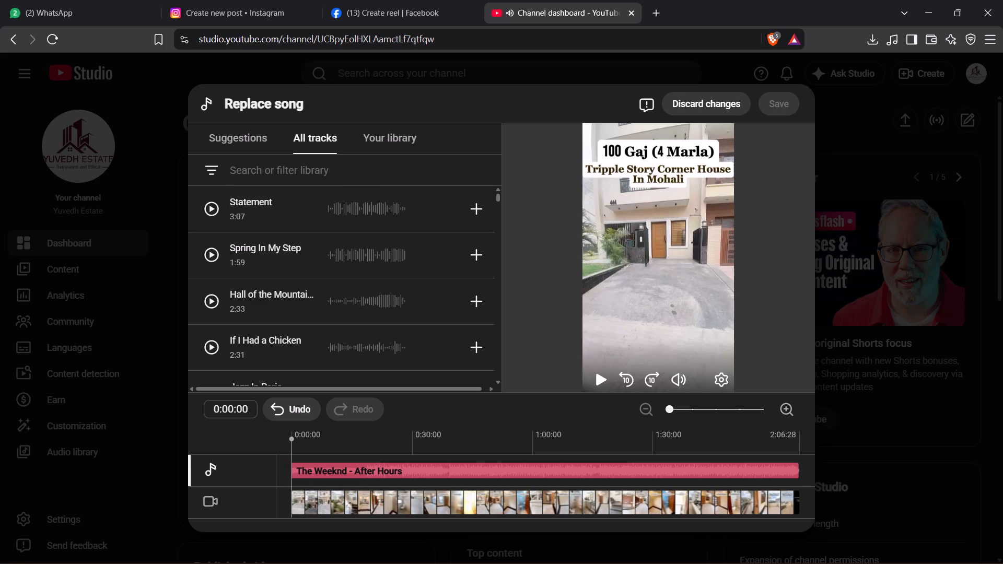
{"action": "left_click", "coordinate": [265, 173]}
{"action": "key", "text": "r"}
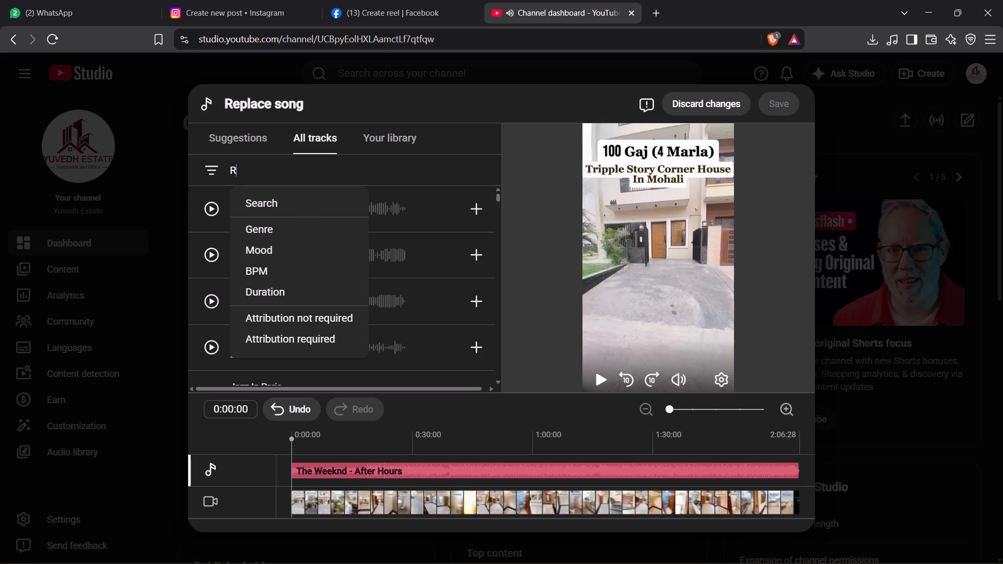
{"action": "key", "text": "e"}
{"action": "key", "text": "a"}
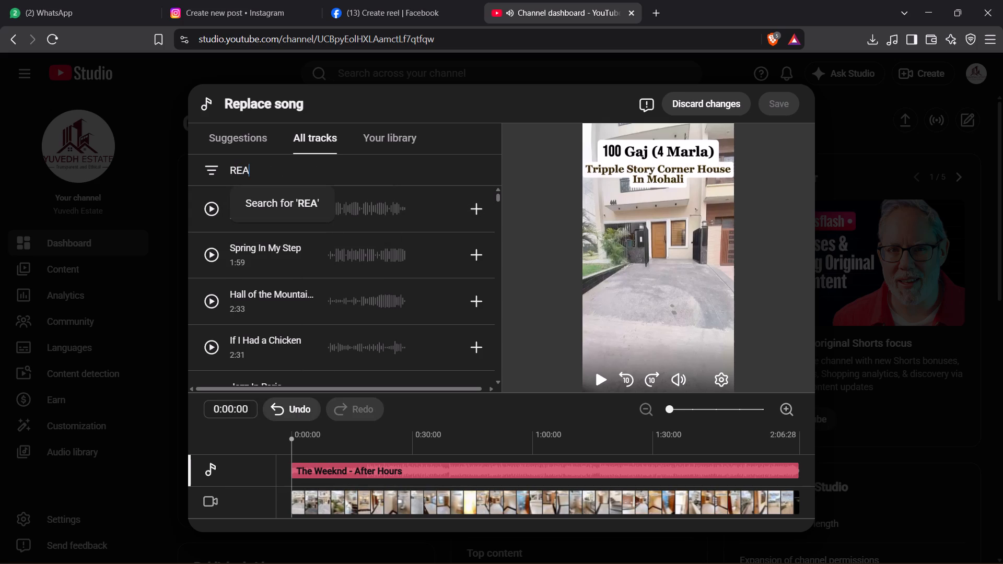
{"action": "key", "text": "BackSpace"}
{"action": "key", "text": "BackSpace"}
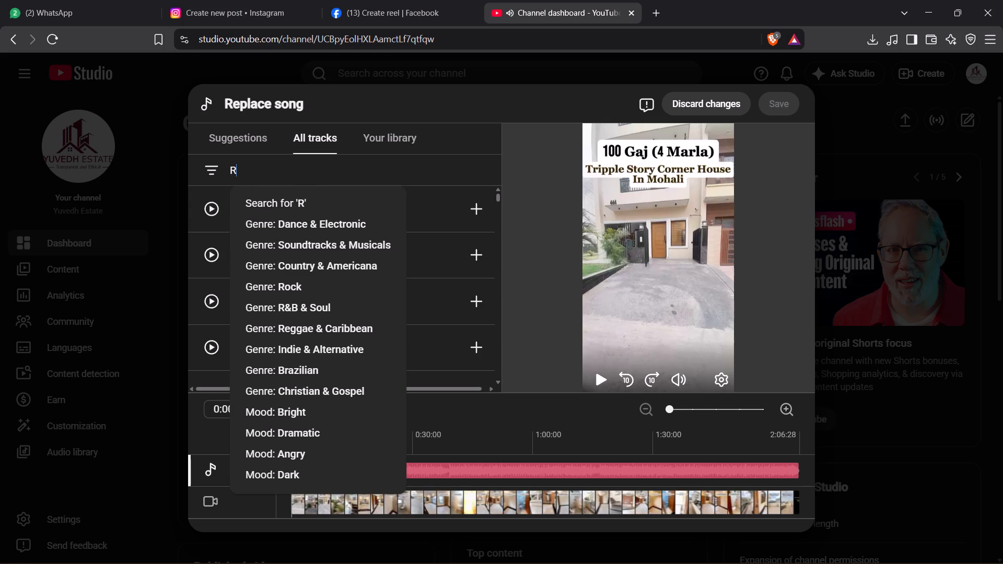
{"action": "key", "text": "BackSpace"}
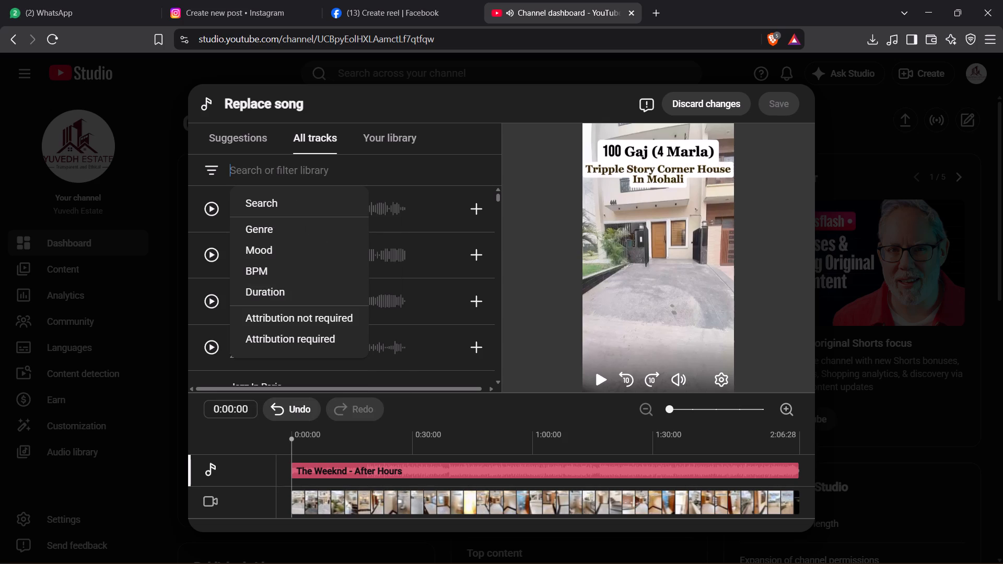
Filter the full track library by the Uplifting mood.
{"action": "left_click", "coordinate": [288, 255]}
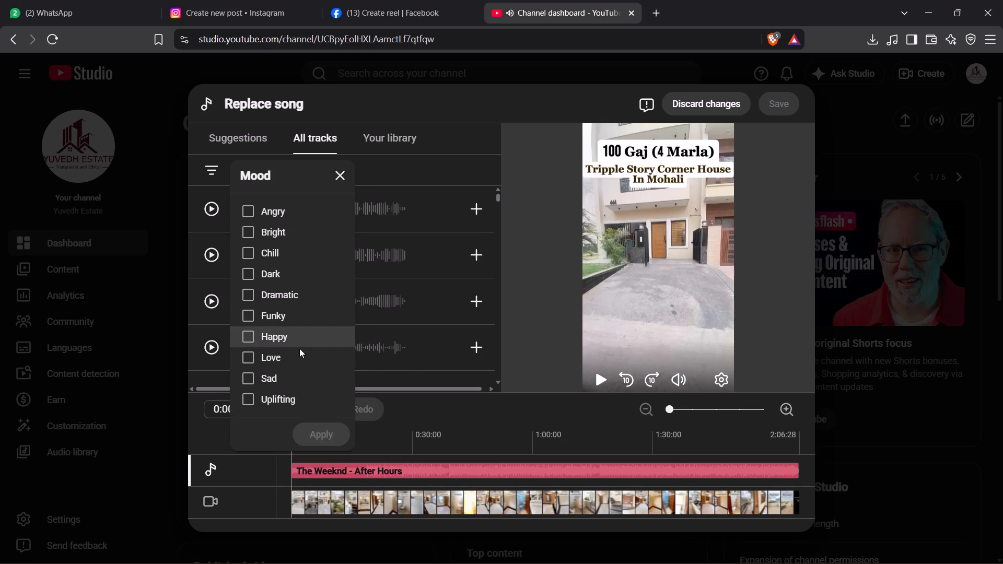
{"action": "scroll", "coordinate": [299, 363], "scroll_direction": "down", "scroll_amount": 3}
{"action": "left_click", "coordinate": [279, 404]}
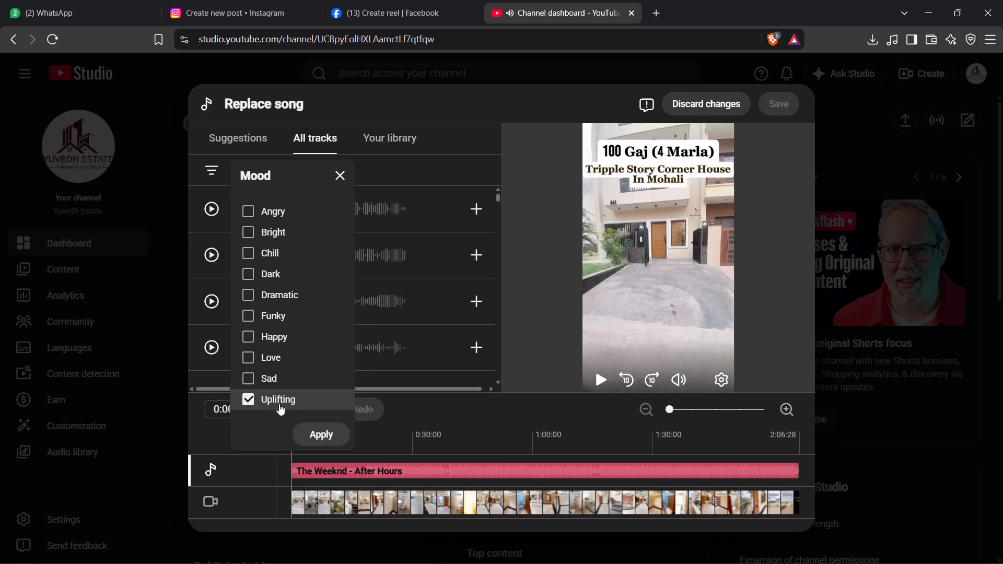
{"action": "left_click", "coordinate": [304, 437]}
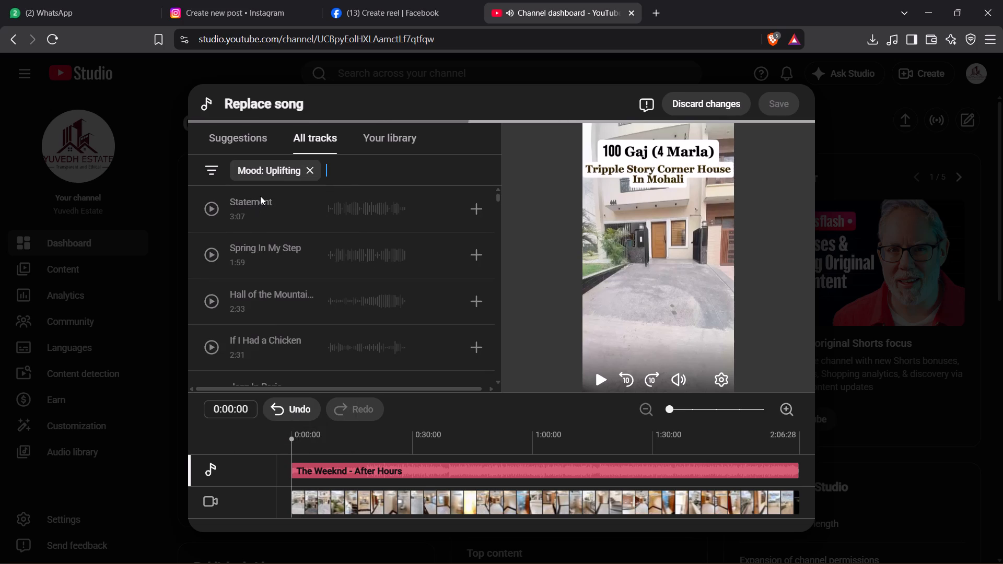
Preview uplifting tracks, starting with the first one listed and including Invisible, Take You Home Tonight and Sugar Zone.
{"action": "left_click", "coordinate": [217, 216]}
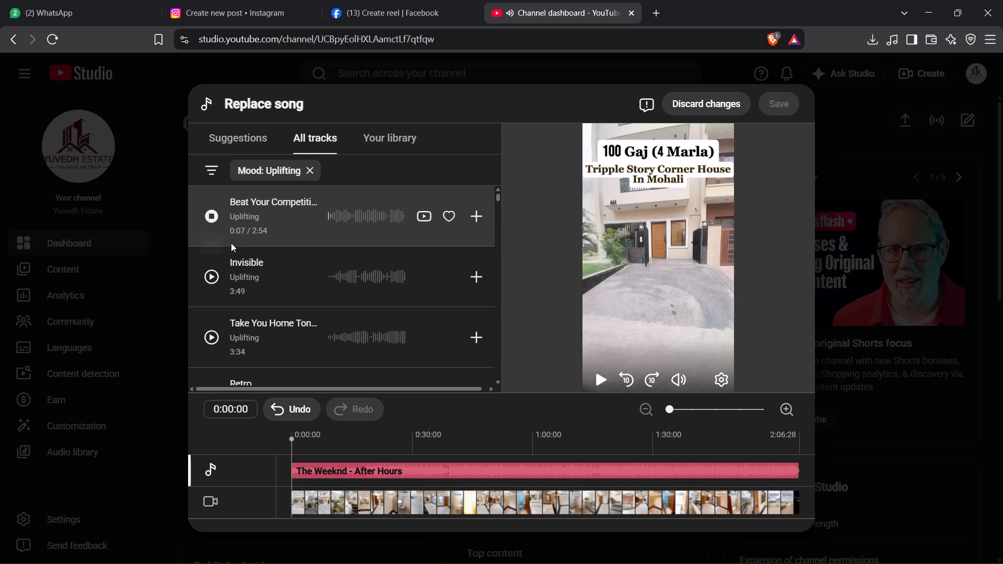
{"action": "left_click", "coordinate": [206, 278]}
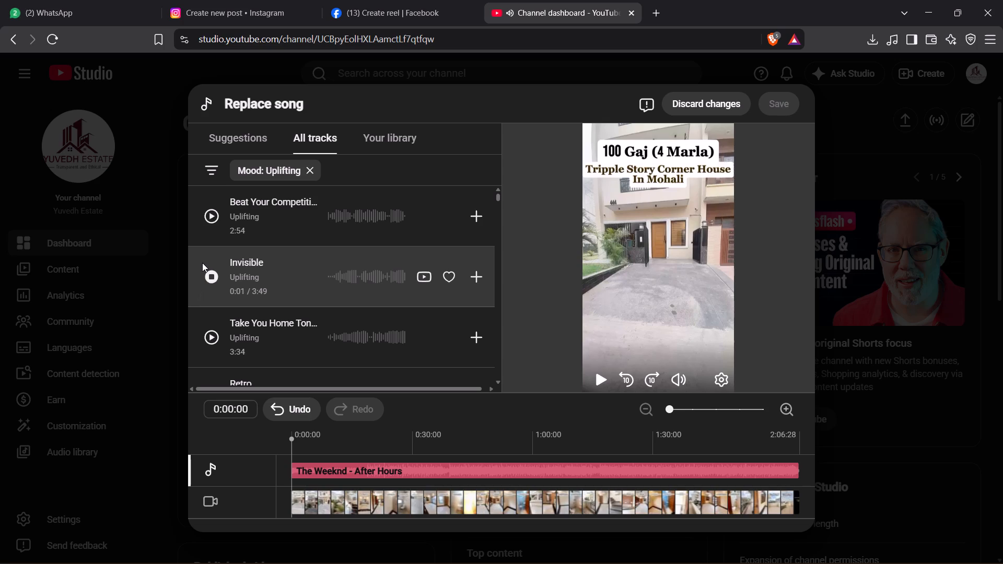
{"action": "scroll", "coordinate": [207, 274], "scroll_direction": "down", "scroll_amount": 1}
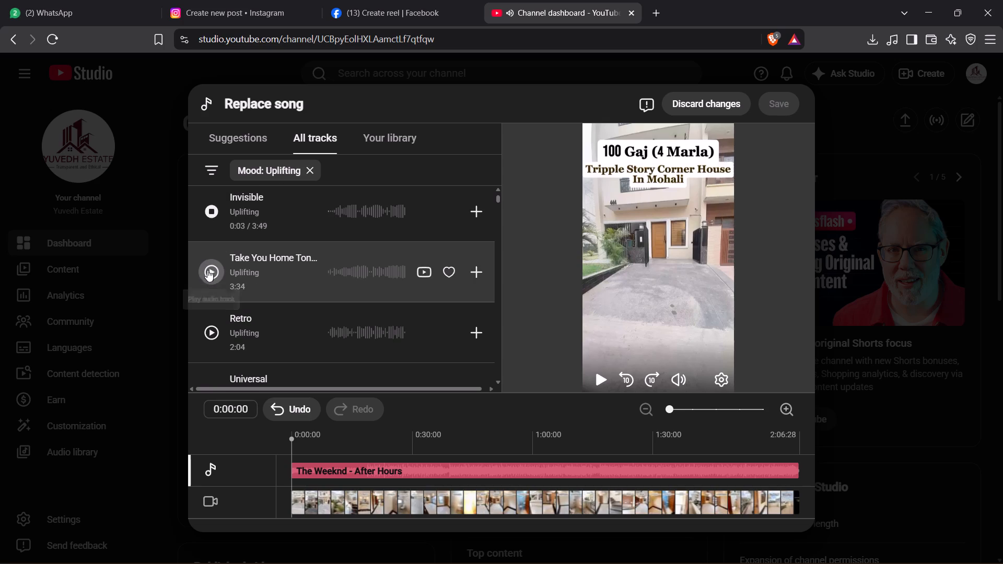
{"action": "left_click", "coordinate": [206, 268]}
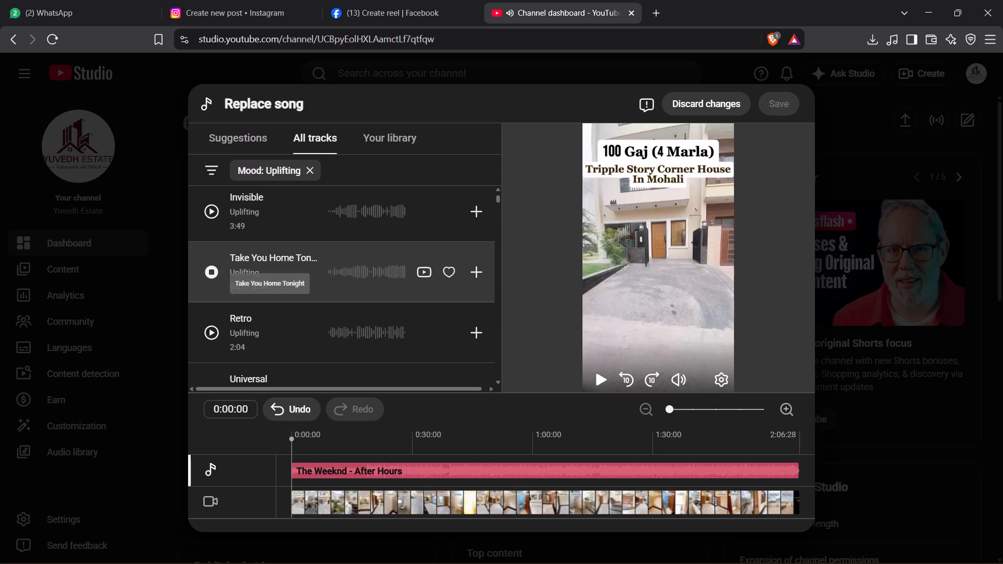
{"action": "scroll", "coordinate": [249, 262], "scroll_direction": "down", "scroll_amount": 3}
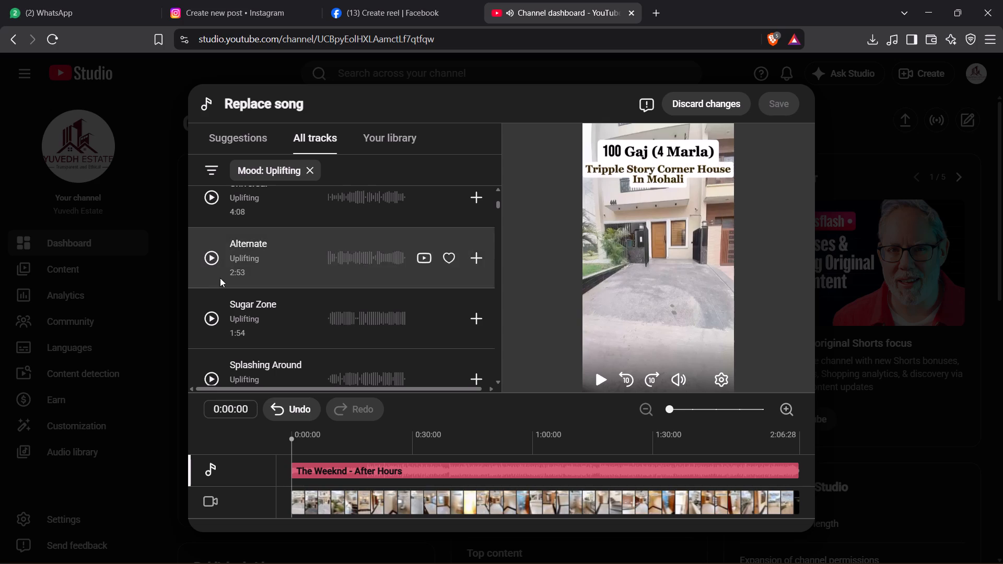
{"action": "left_click", "coordinate": [210, 319]}
{"action": "scroll", "coordinate": [236, 295], "scroll_direction": "down", "scroll_amount": 2}
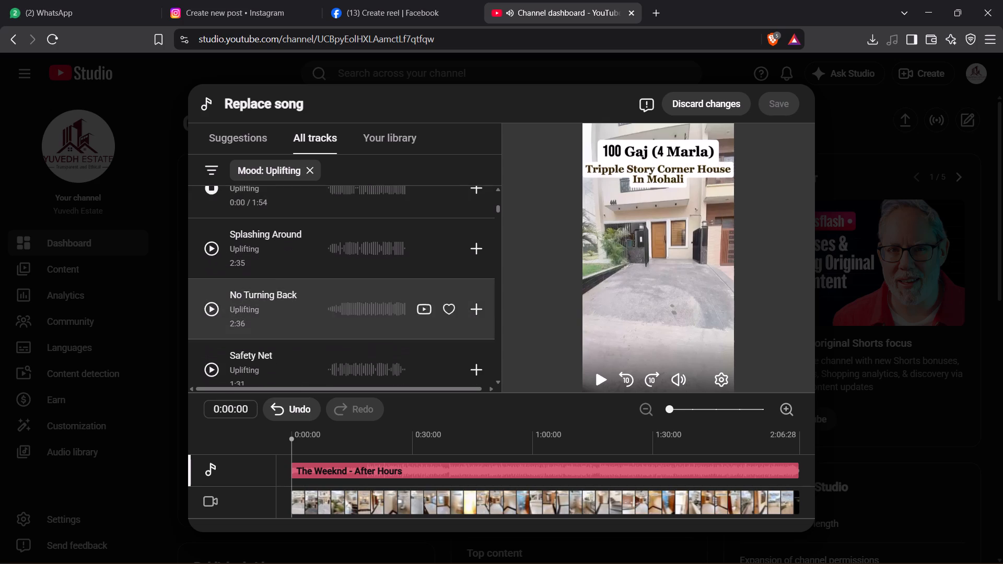
Remove the Uplifting mood filter from the track library.
{"action": "left_click", "coordinate": [274, 173]}
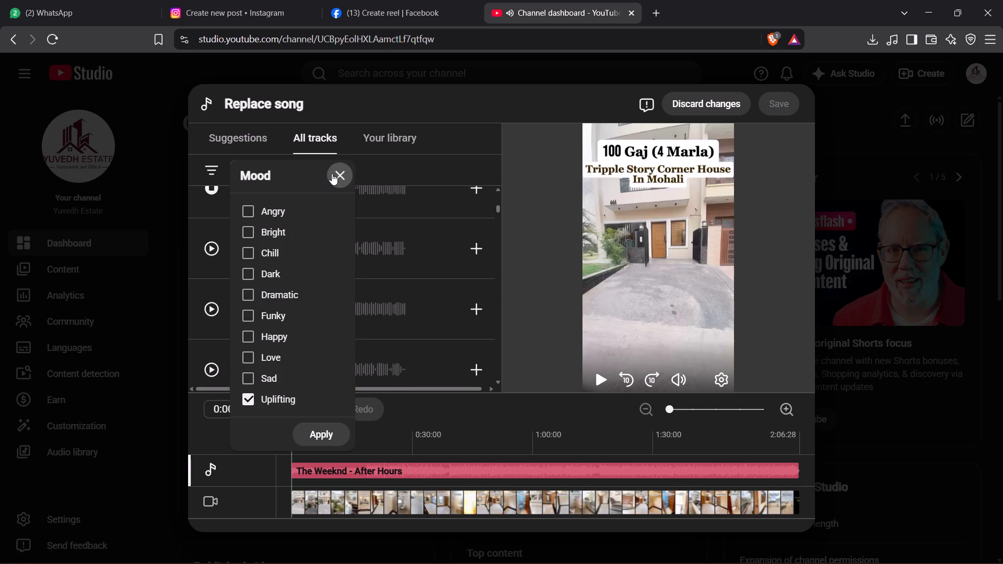
{"action": "left_click", "coordinate": [332, 173]}
{"action": "left_click", "coordinate": [309, 168]}
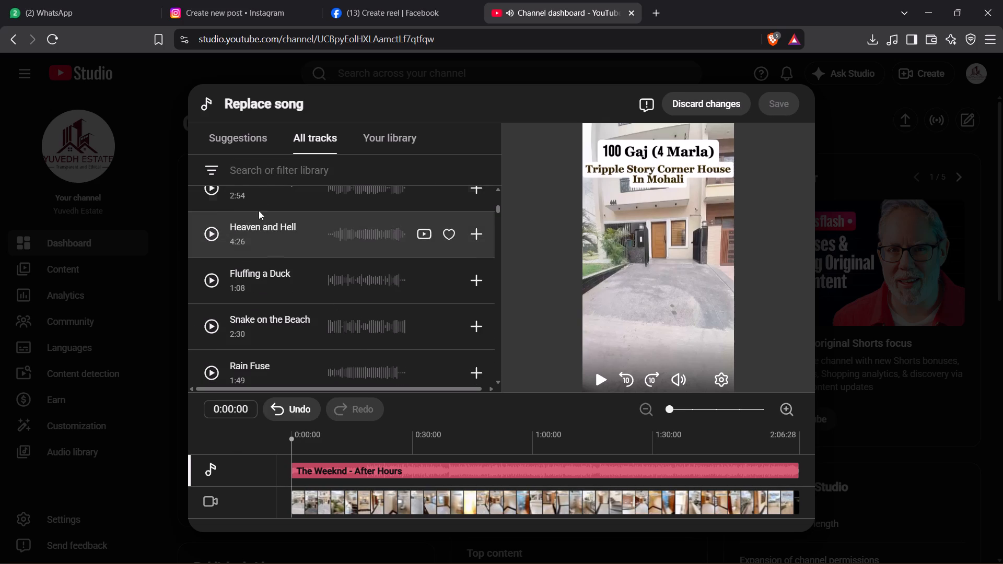
{"action": "scroll", "coordinate": [293, 174], "scroll_direction": "up", "scroll_amount": 8}
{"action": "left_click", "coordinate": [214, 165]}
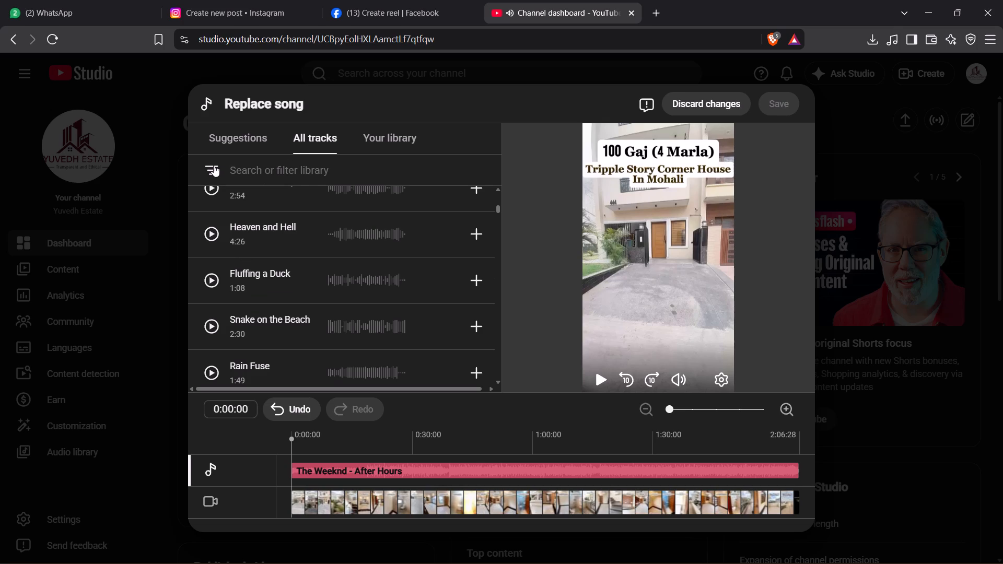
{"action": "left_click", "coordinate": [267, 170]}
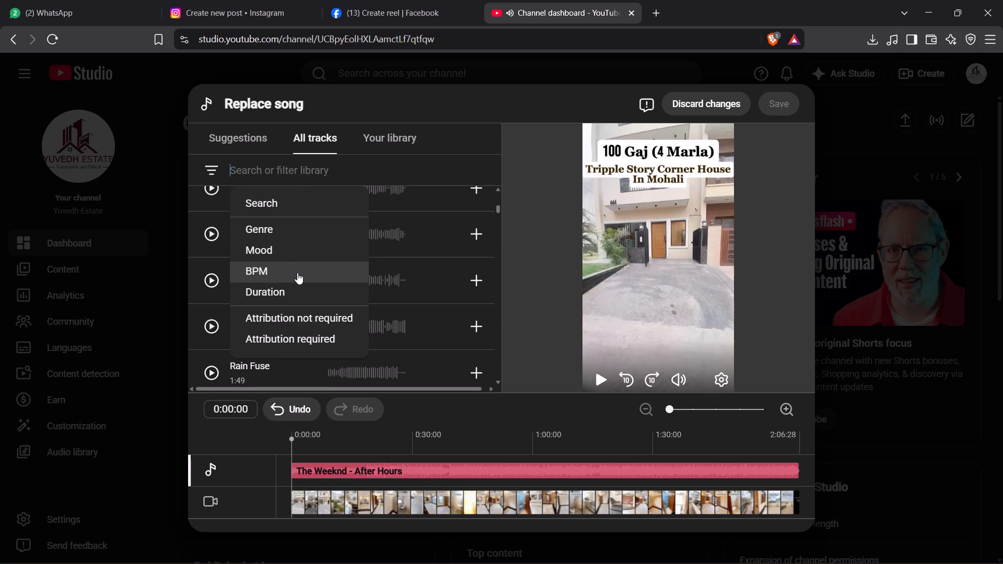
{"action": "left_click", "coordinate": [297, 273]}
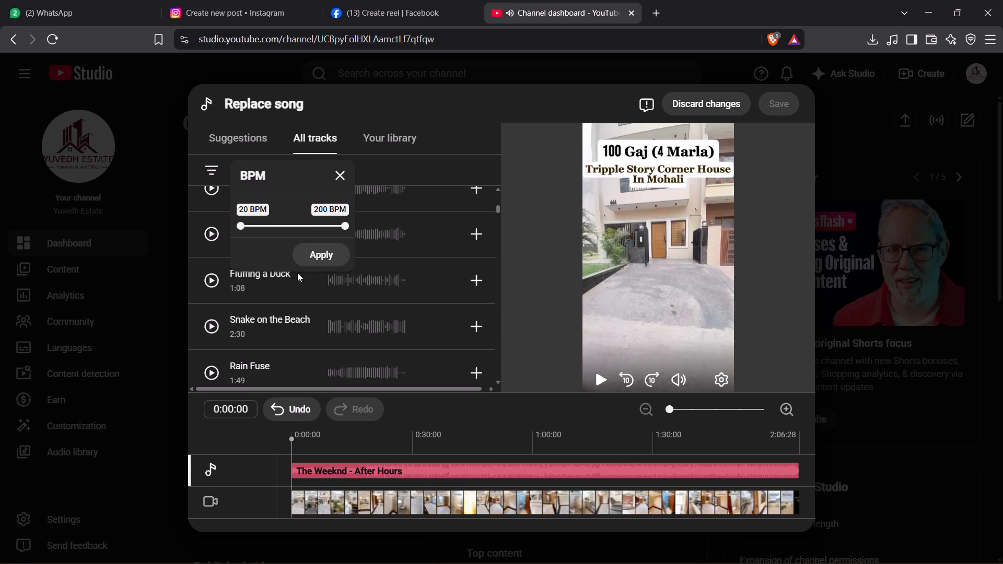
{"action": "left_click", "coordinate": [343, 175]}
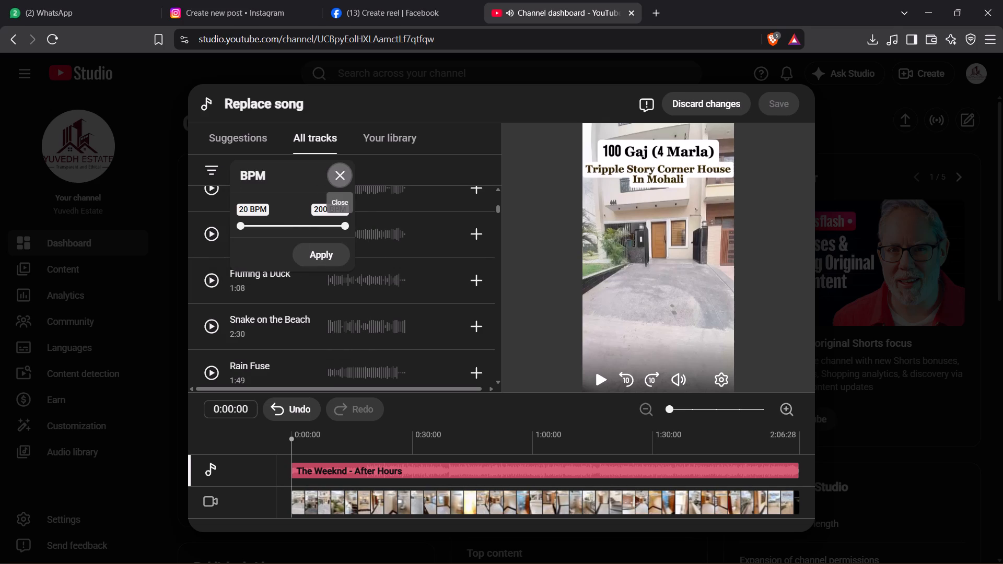
Filter the full track library by the Indian & Bollywood genre.
{"action": "left_click", "coordinate": [289, 170]}
{"action": "left_click", "coordinate": [281, 229]}
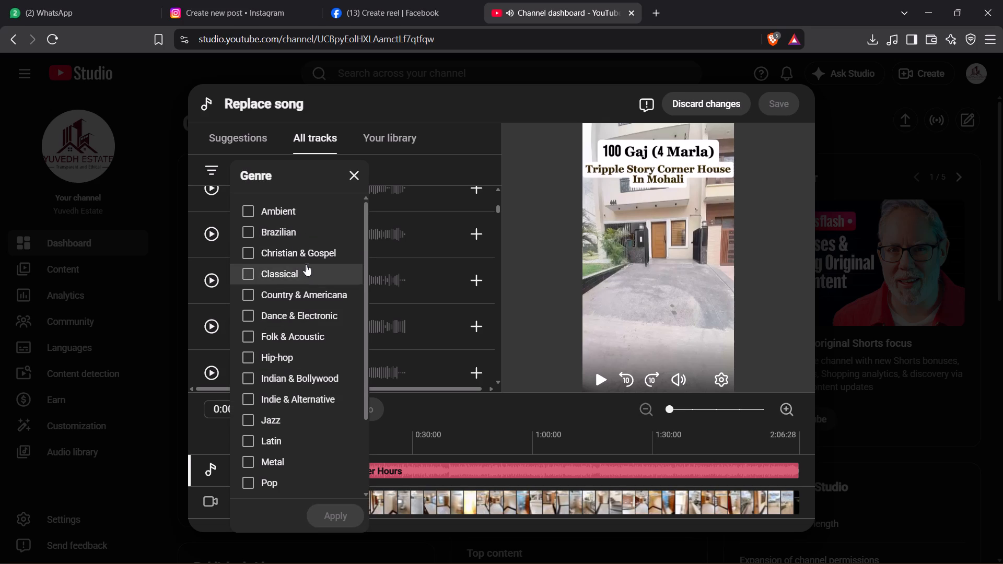
{"action": "scroll", "coordinate": [312, 285], "scroll_direction": "down", "scroll_amount": 2}
{"action": "scroll", "coordinate": [314, 293], "scroll_direction": "up", "scroll_amount": 3}
{"action": "scroll", "coordinate": [314, 294], "scroll_direction": "down", "scroll_amount": 4}
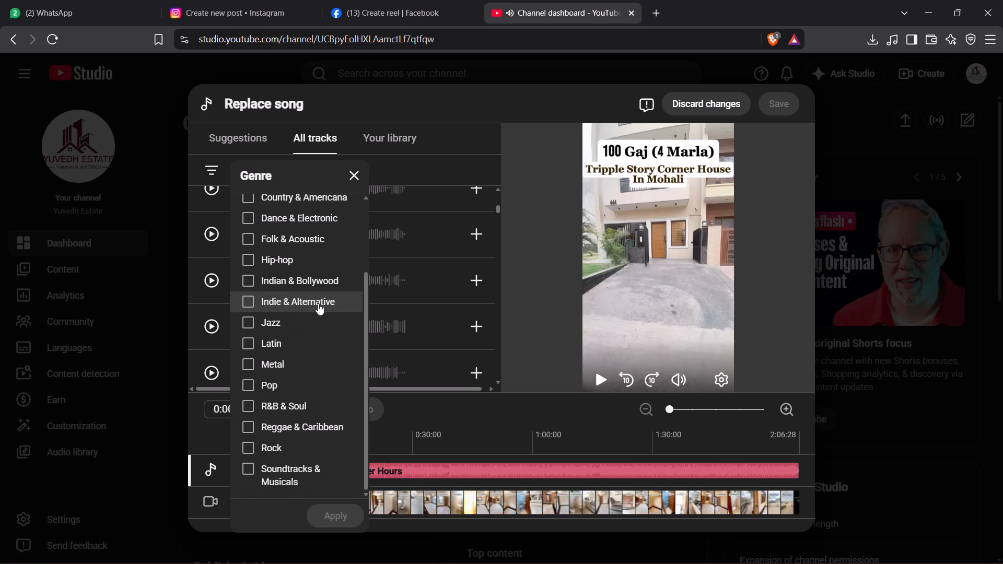
{"action": "left_click", "coordinate": [314, 281]}
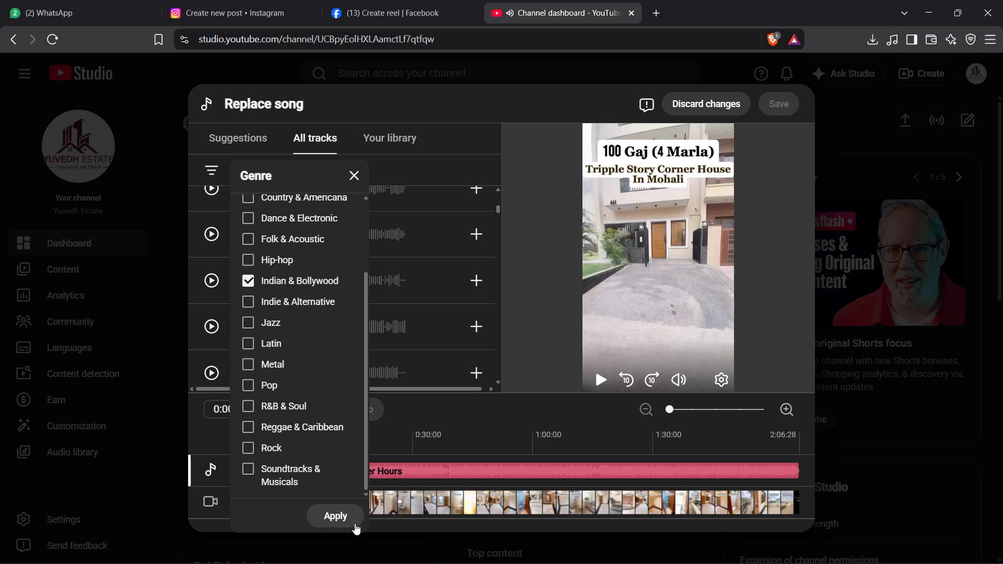
{"action": "left_click", "coordinate": [338, 514]}
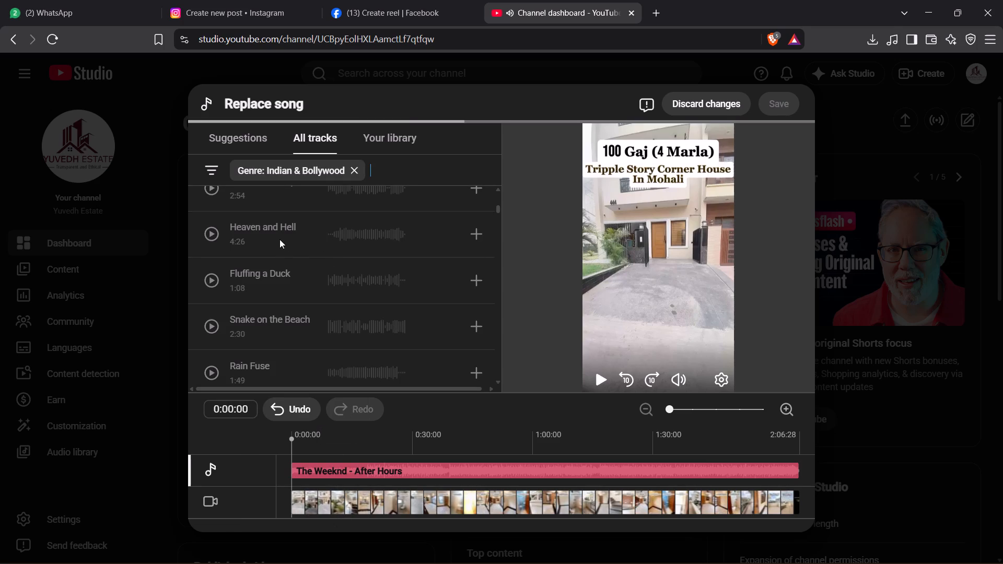
Preview Indian & Bollywood tracks from the start of the list, including India Fuse, Shake It and the Raga - Dance track.
{"action": "scroll", "coordinate": [266, 226], "scroll_direction": "up", "scroll_amount": 13}
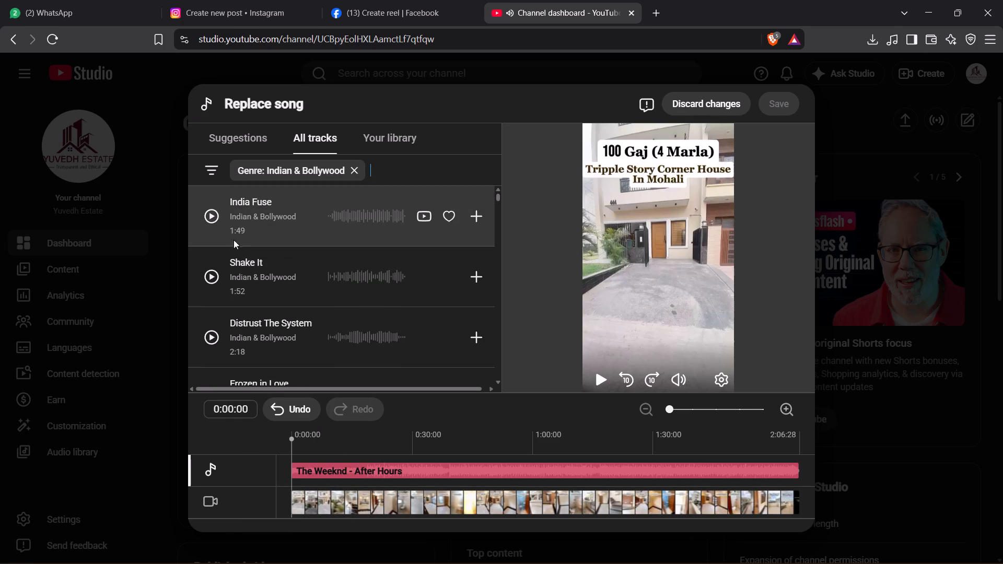
{"action": "left_click", "coordinate": [220, 219]}
{"action": "left_click", "coordinate": [218, 282]}
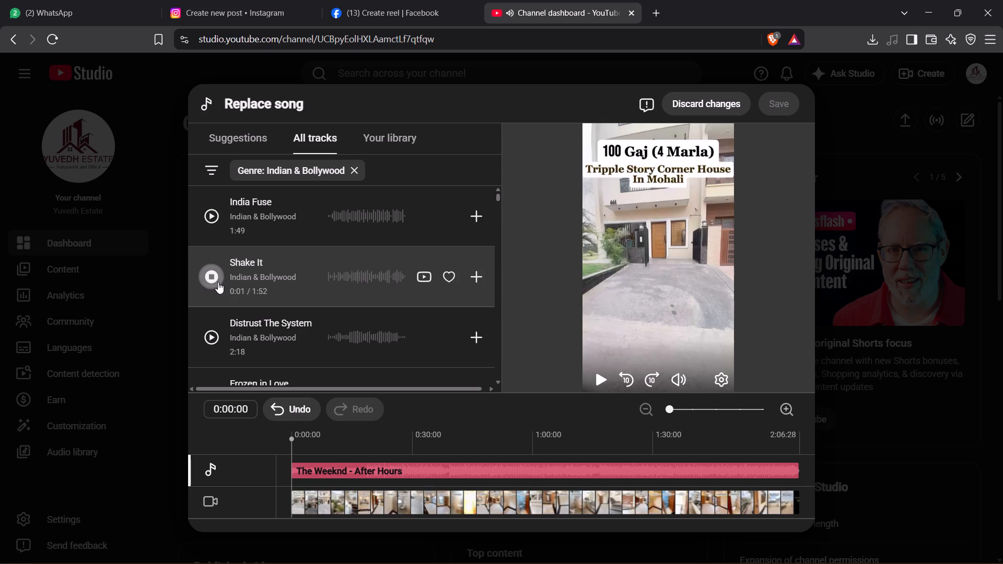
{"action": "scroll", "coordinate": [218, 282], "scroll_direction": "down", "scroll_amount": 1}
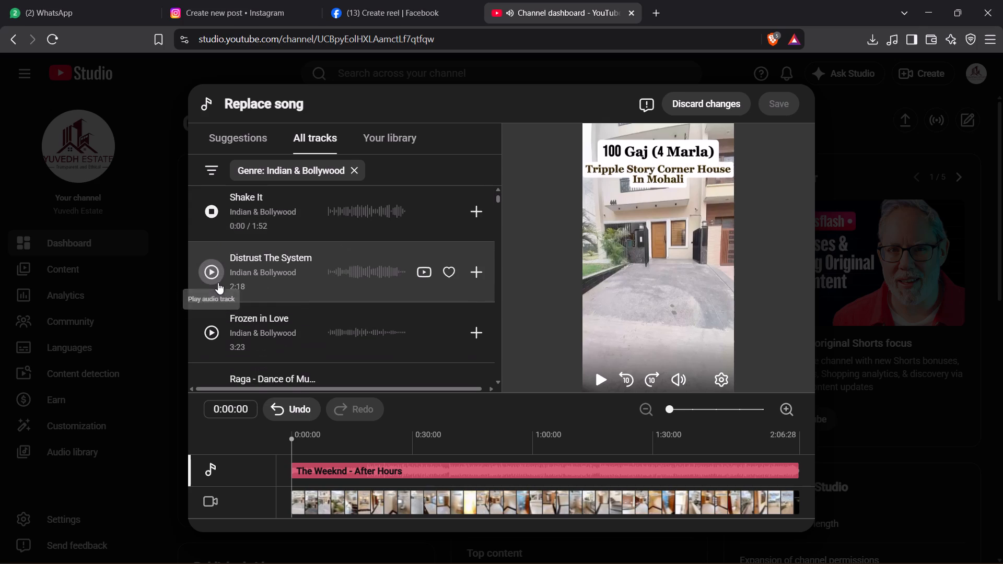
{"action": "scroll", "coordinate": [218, 283], "scroll_direction": "down", "scroll_amount": 2}
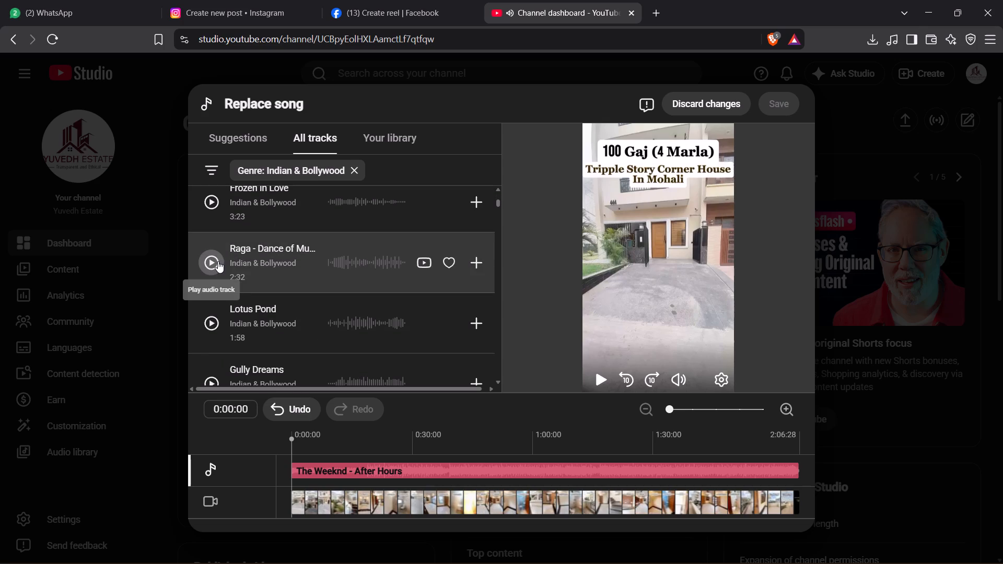
{"action": "left_click", "coordinate": [218, 261]}
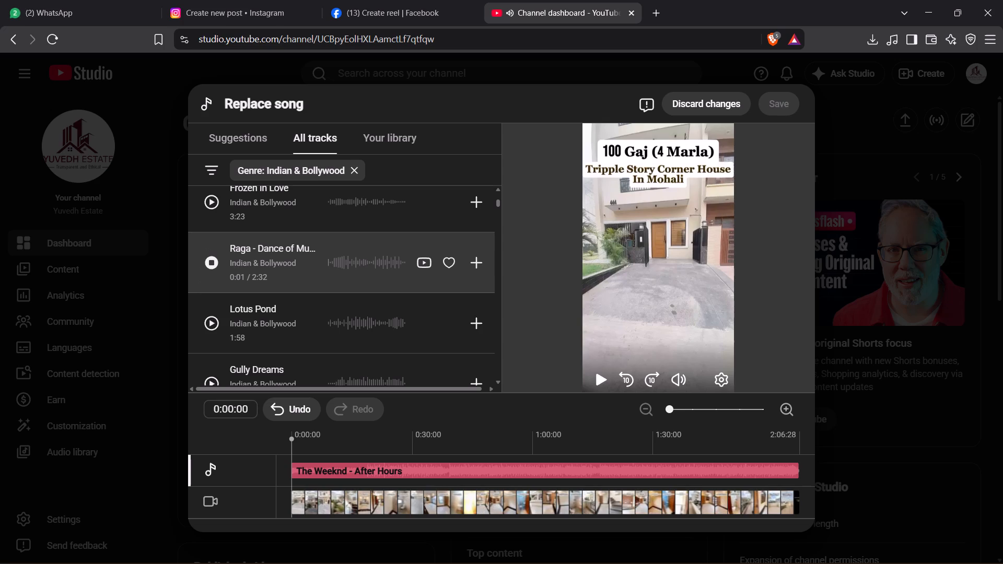
{"action": "scroll", "coordinate": [252, 278], "scroll_direction": "down", "scroll_amount": 1}
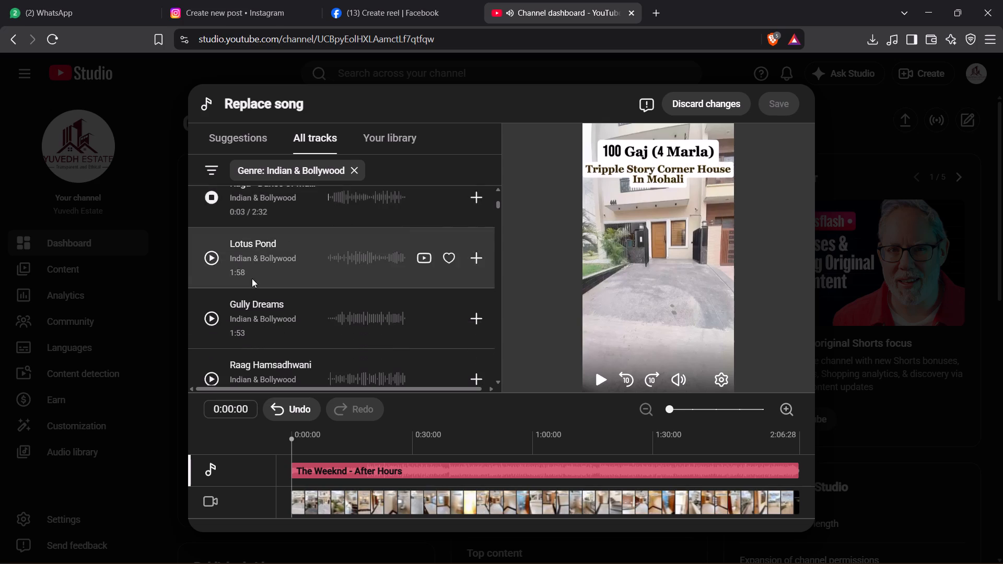
{"action": "scroll", "coordinate": [252, 278], "scroll_direction": "down", "scroll_amount": 1}
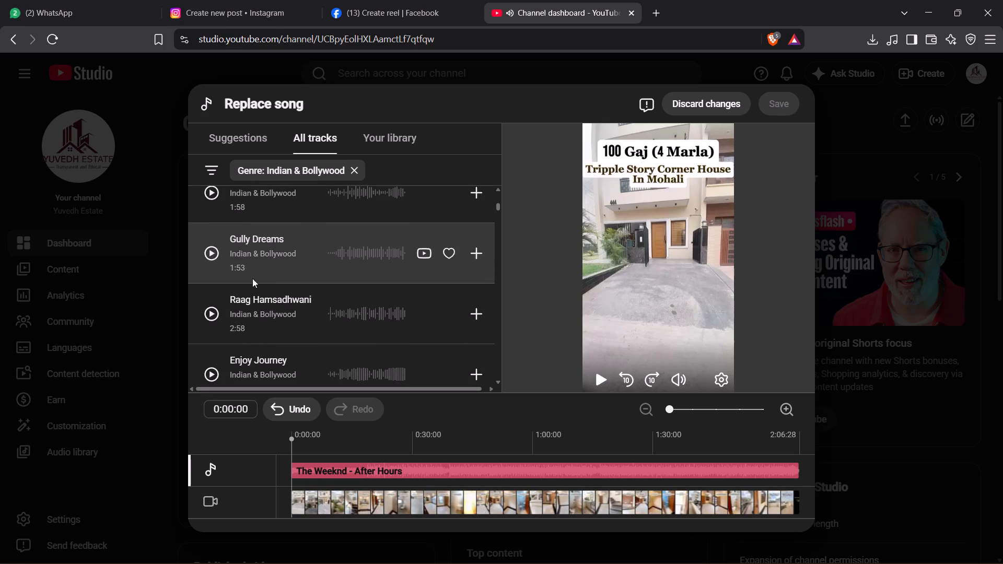
Check the claim details of the After Hours segment in the timeline.
{"action": "left_click", "coordinate": [314, 464]}
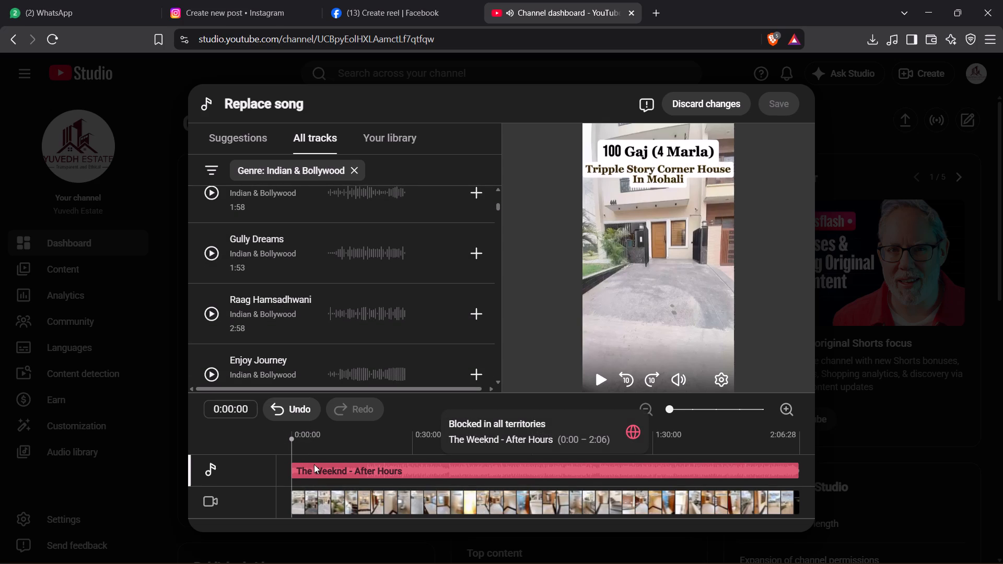
{"action": "right_click", "coordinate": [314, 464]}
{"action": "left_click", "coordinate": [312, 465]}
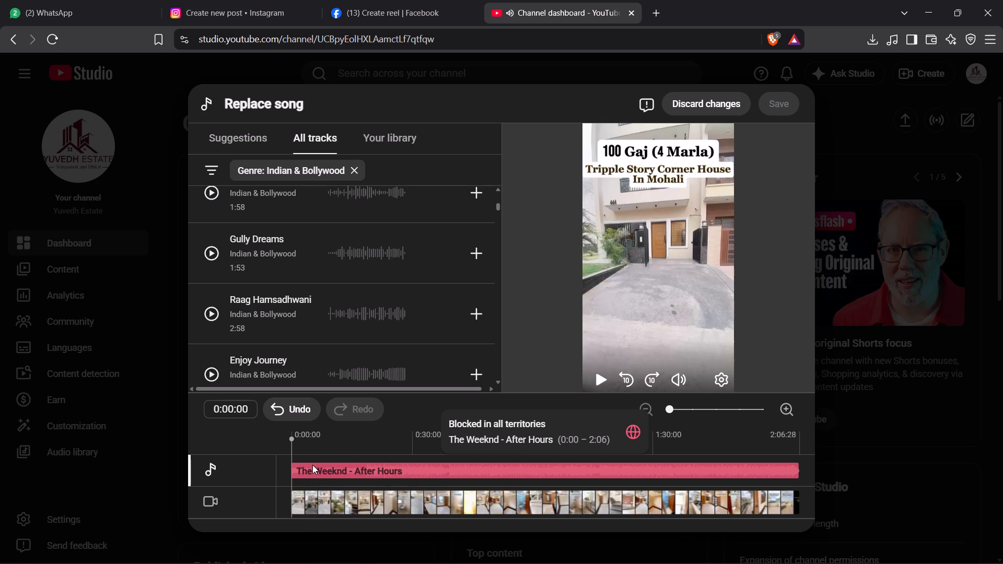
{"action": "left_click", "coordinate": [310, 469]}
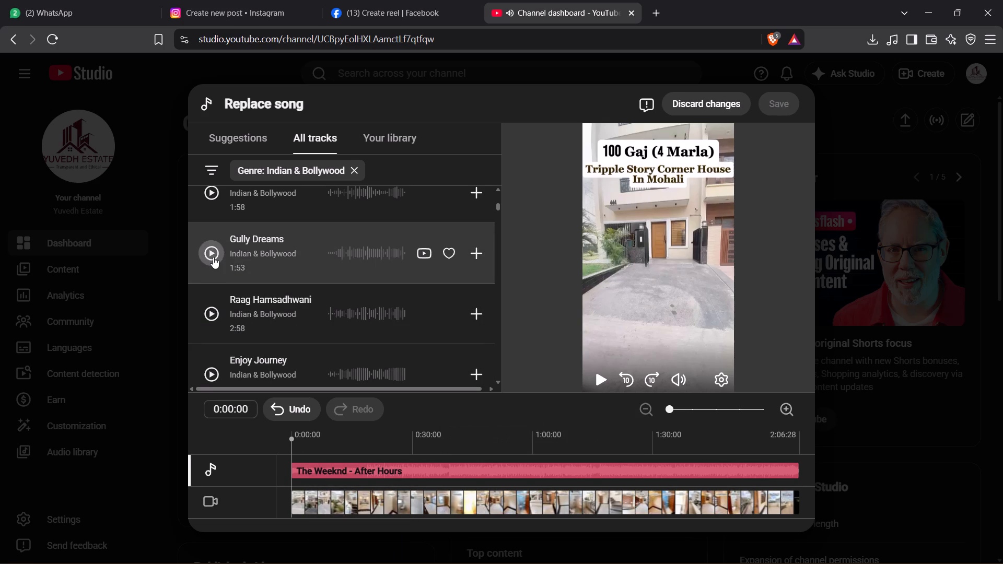
Preview the Indian & Bollywood tracks Gully Dreams, Raag Hamsadhwani, Jalandhar and Fact or Friction as replacement songs.
{"action": "left_click", "coordinate": [213, 257]}
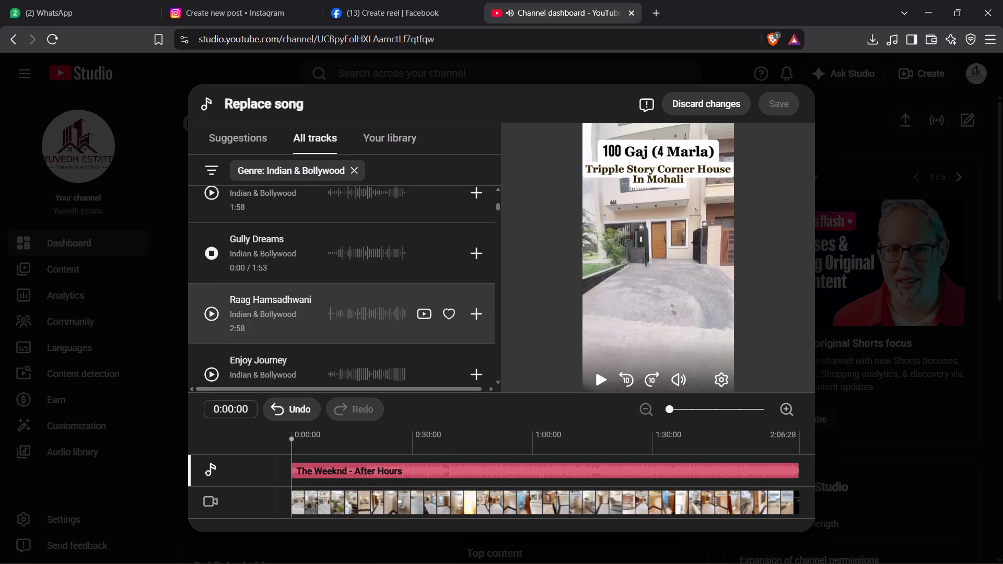
{"action": "scroll", "coordinate": [273, 320], "scroll_direction": "down", "scroll_amount": 1}
{"action": "left_click", "coordinate": [217, 243]}
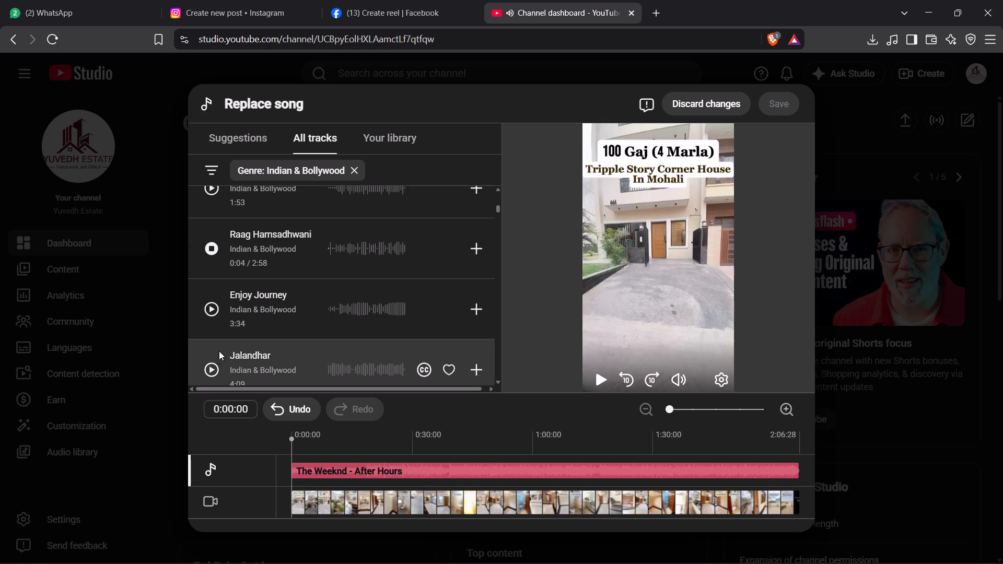
{"action": "left_click", "coordinate": [217, 368]}
{"action": "scroll", "coordinate": [346, 335], "scroll_direction": "down", "scroll_amount": 2}
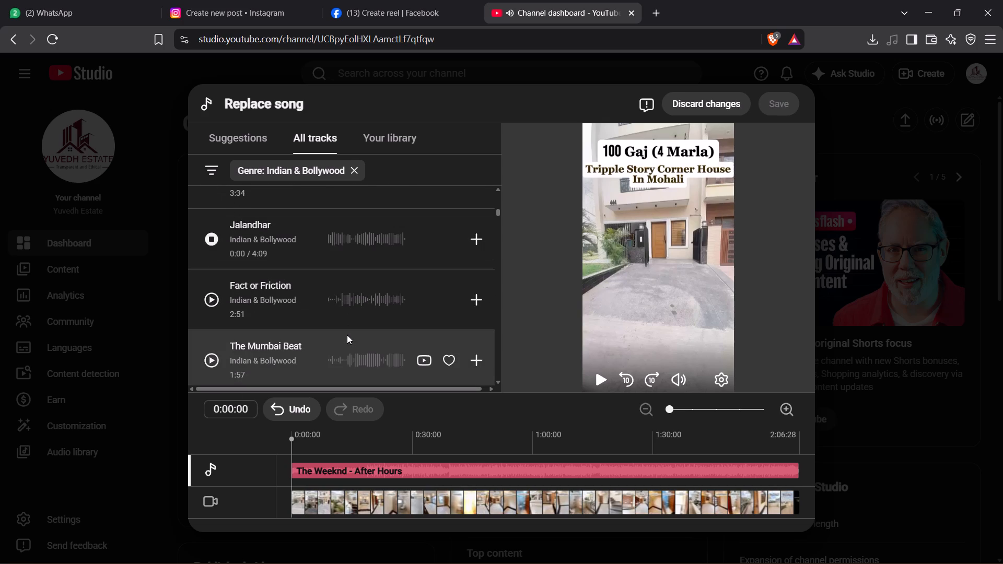
{"action": "left_click", "coordinate": [221, 302]}
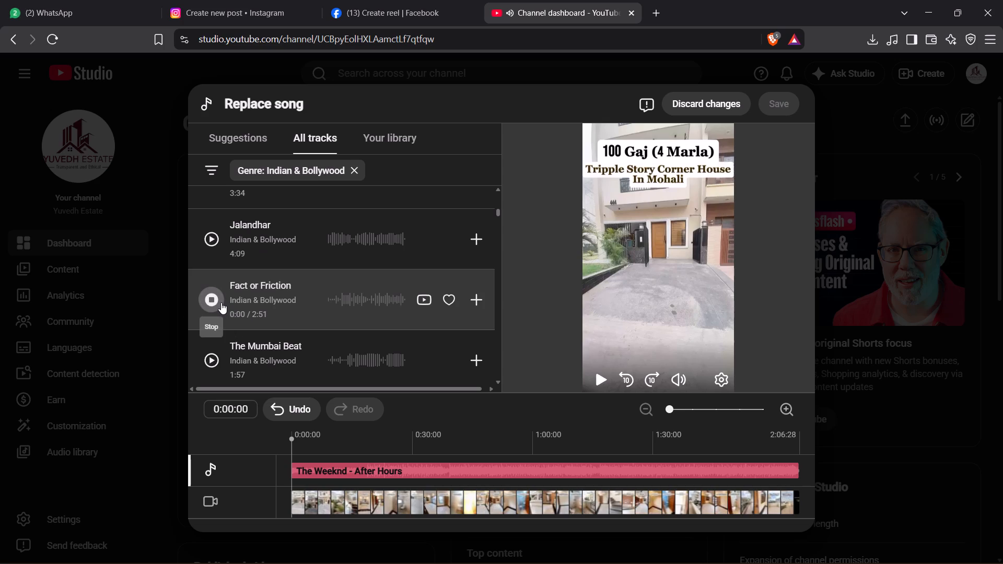
Browse further down the Indian & Bollywood tracks, previewing Dhun (Sarangi, Tabla) and Raag Charukeshi.
{"action": "scroll", "coordinate": [281, 284], "scroll_direction": "down", "scroll_amount": 2}
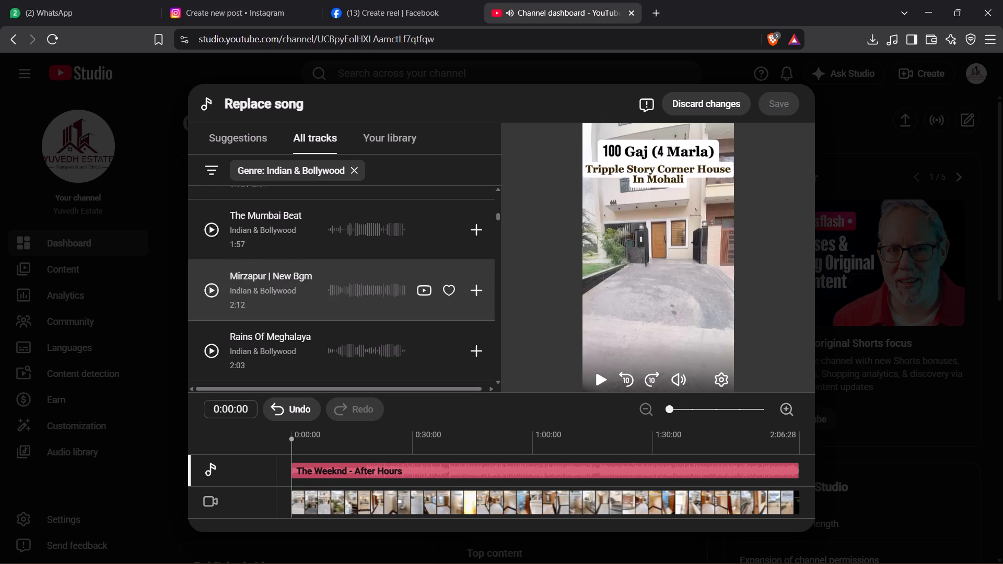
{"action": "scroll", "coordinate": [286, 281], "scroll_direction": "down", "scroll_amount": 2}
{"action": "scroll", "coordinate": [269, 356], "scroll_direction": "down", "scroll_amount": 1}
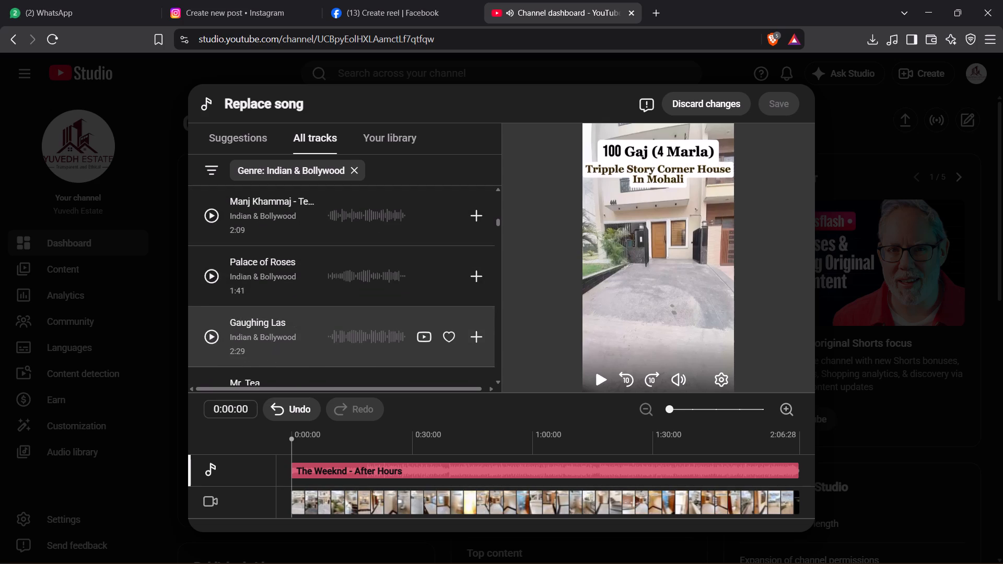
{"action": "scroll", "coordinate": [272, 340], "scroll_direction": "down", "scroll_amount": 3}
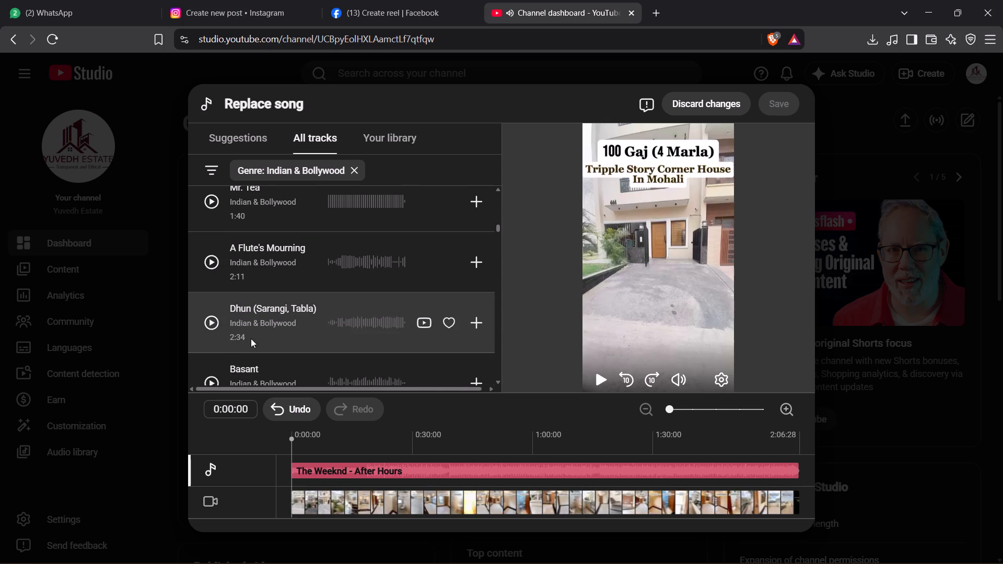
{"action": "left_click", "coordinate": [218, 321]}
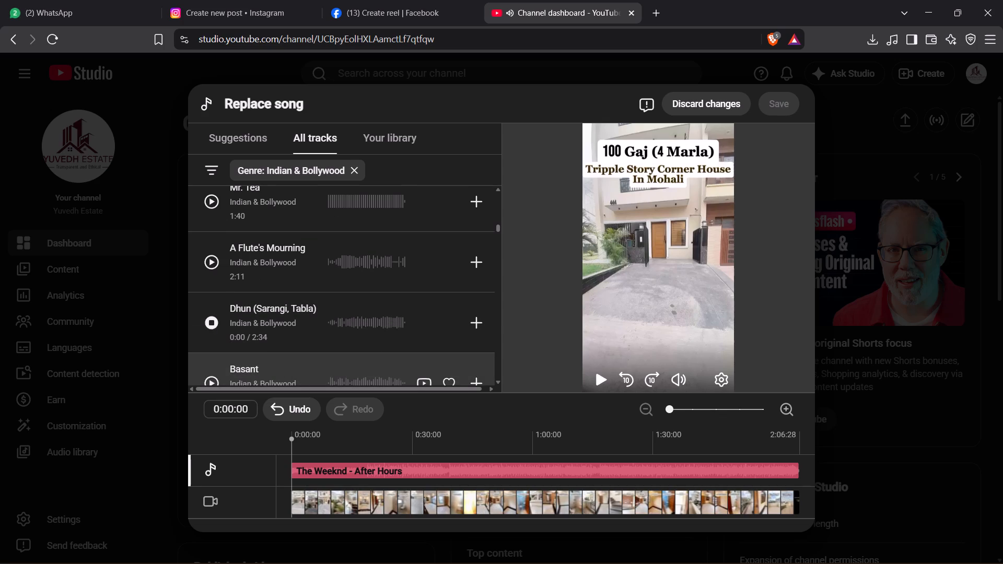
{"action": "scroll", "coordinate": [291, 328], "scroll_direction": "down", "scroll_amount": 2}
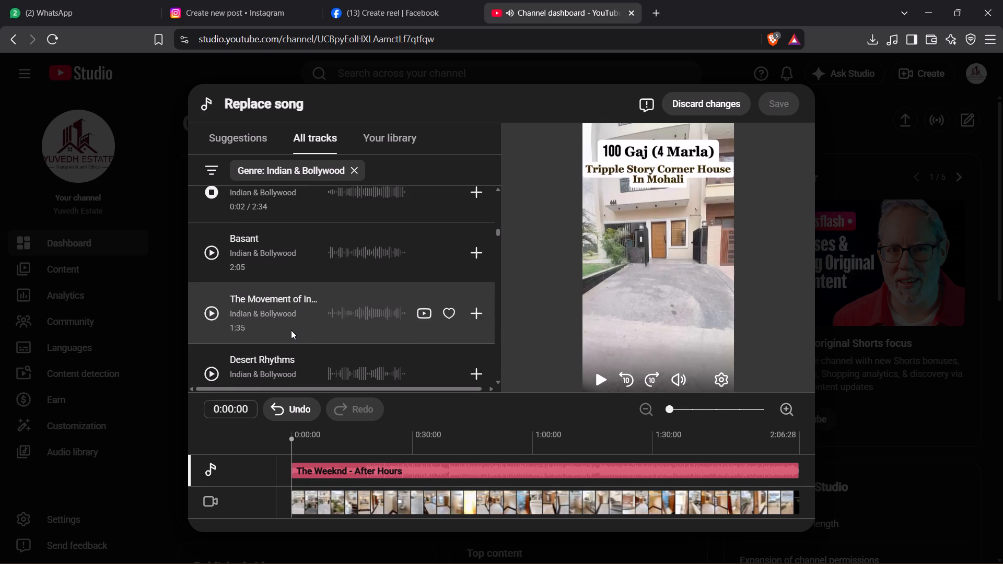
{"action": "scroll", "coordinate": [291, 333], "scroll_direction": "down", "scroll_amount": 1}
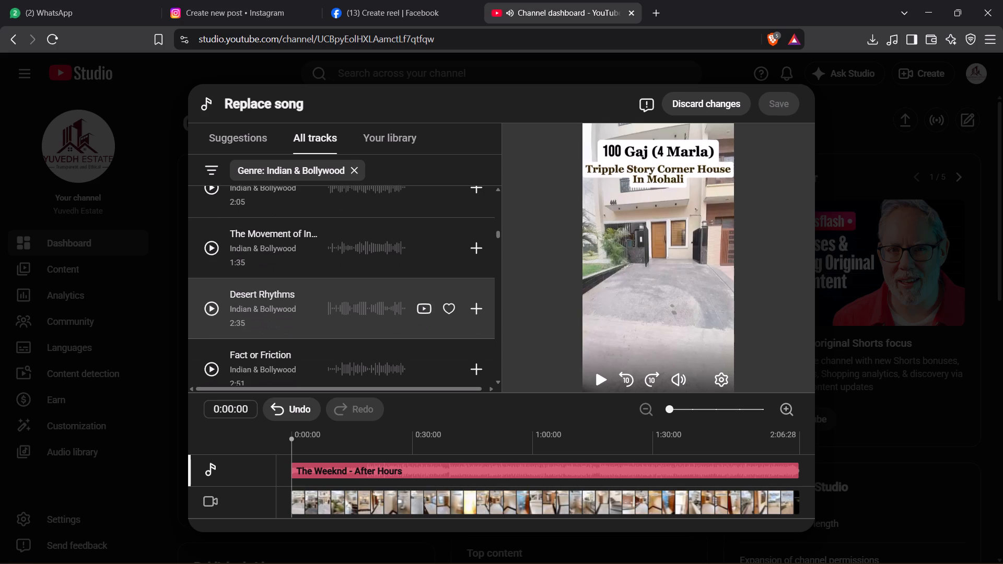
{"action": "scroll", "coordinate": [254, 294], "scroll_direction": "down", "scroll_amount": 2}
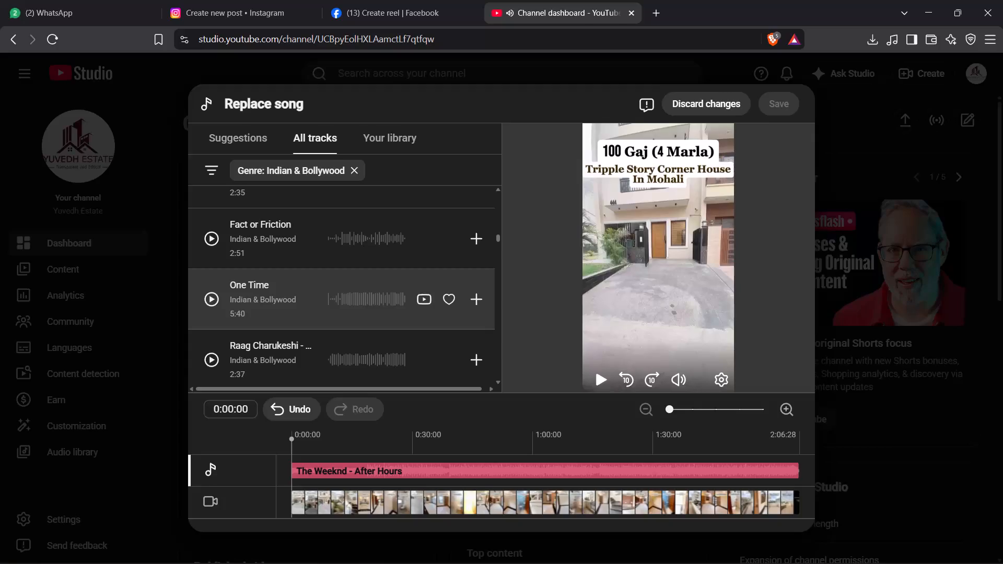
{"action": "left_click", "coordinate": [209, 356]}
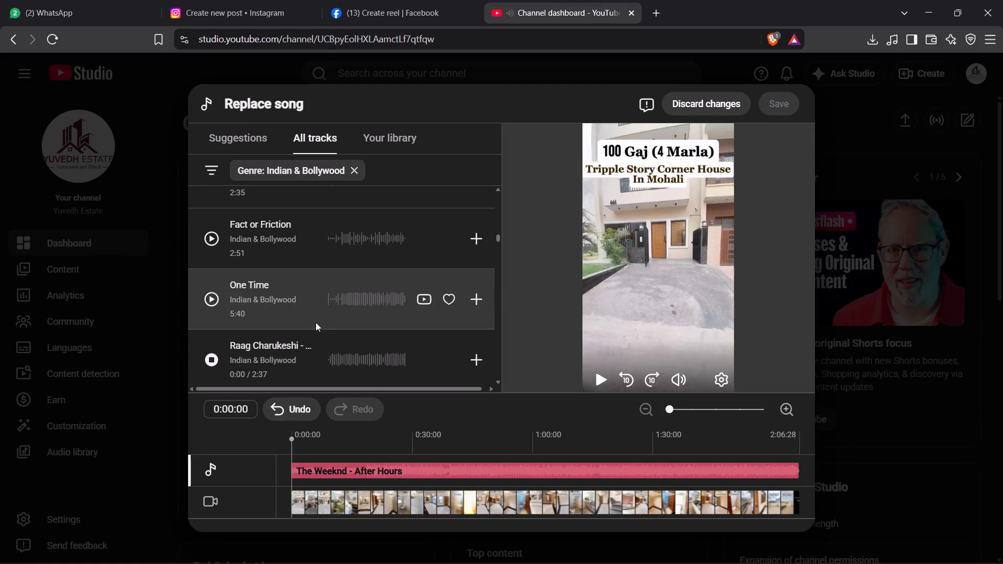
{"action": "scroll", "coordinate": [316, 325], "scroll_direction": "down", "scroll_amount": 1}
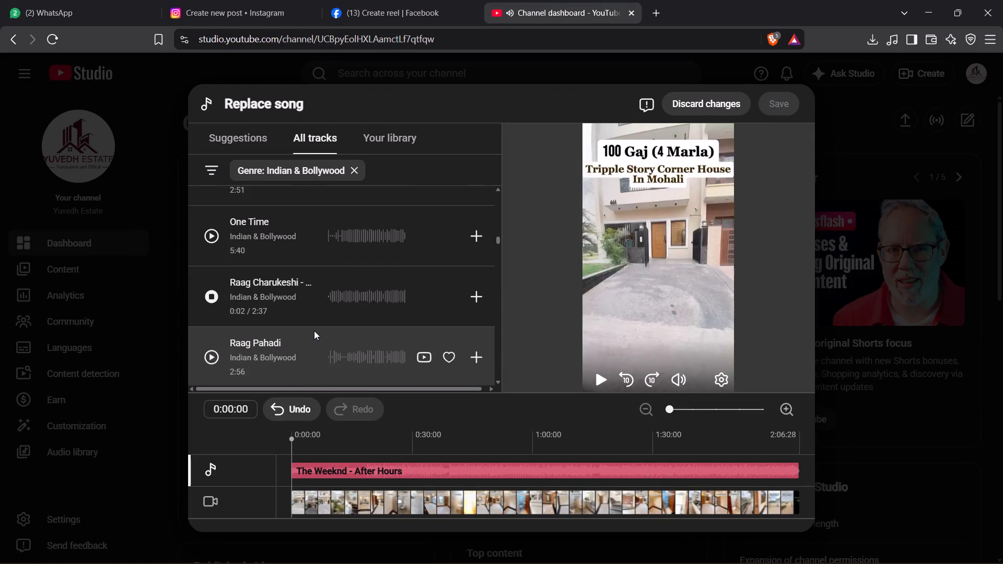
{"action": "scroll", "coordinate": [313, 332], "scroll_direction": "down", "scroll_amount": 5}
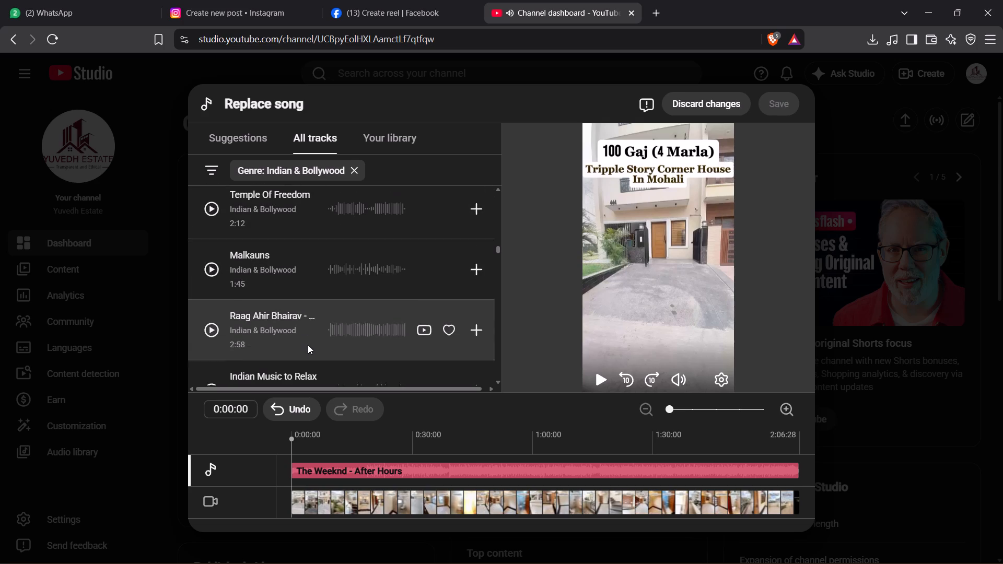
Replace the Indian & Bollywood genre filter with the Soundtracks & Musicals genre.
{"action": "scroll", "coordinate": [305, 346], "scroll_direction": "up", "scroll_amount": 20}
{"action": "scroll", "coordinate": [305, 346], "scroll_direction": "up", "scroll_amount": 8}
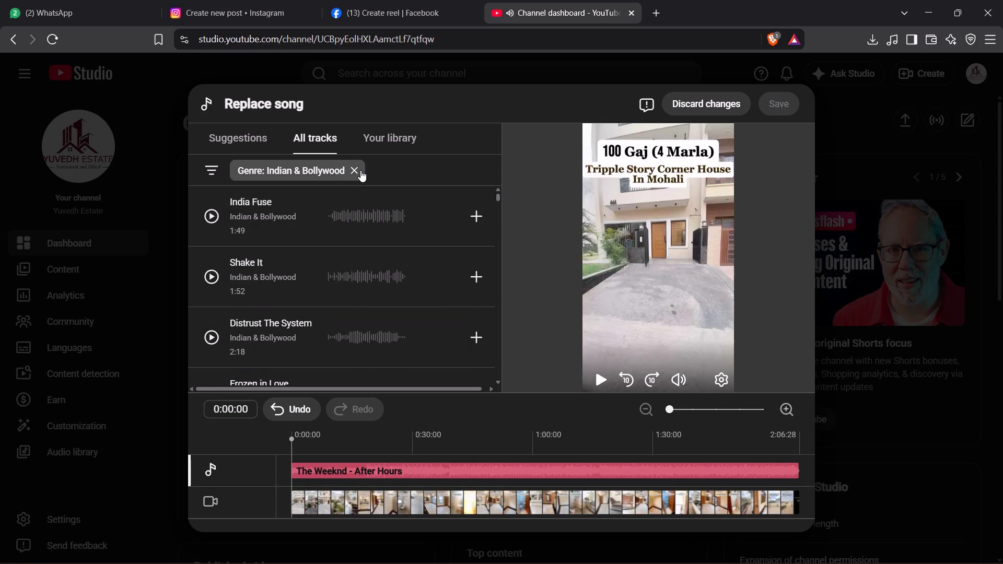
{"action": "left_click", "coordinate": [358, 169]}
{"action": "left_click", "coordinate": [215, 170]}
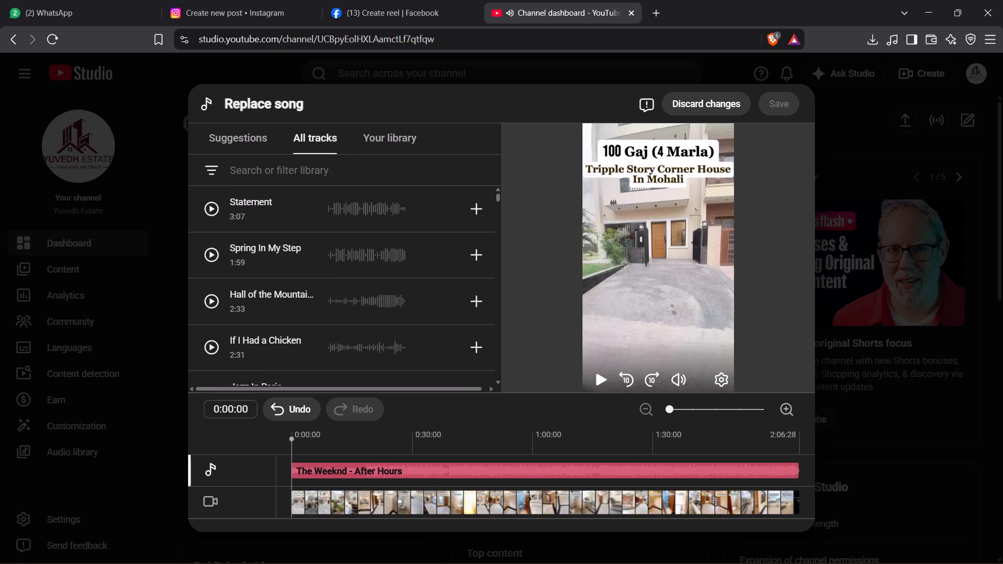
{"action": "left_click", "coordinate": [271, 175]}
{"action": "left_click", "coordinate": [270, 233]}
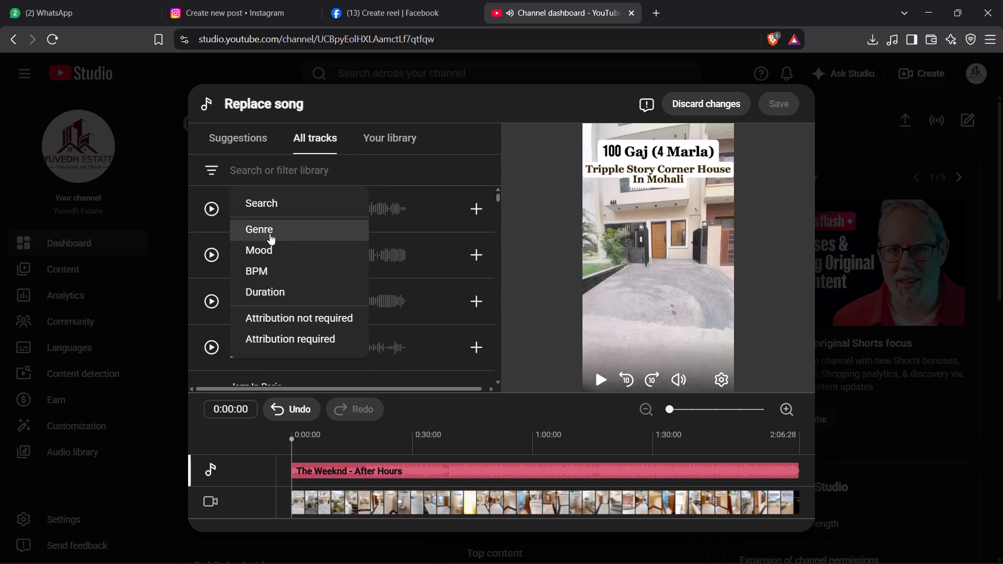
{"action": "scroll", "coordinate": [312, 280], "scroll_direction": "down", "scroll_amount": 3}
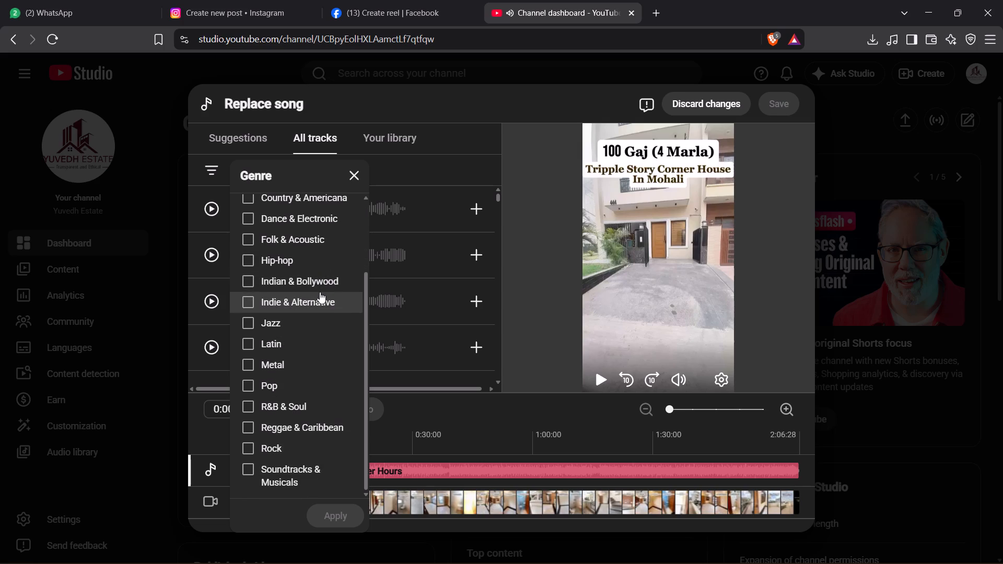
{"action": "left_click", "coordinate": [312, 473]}
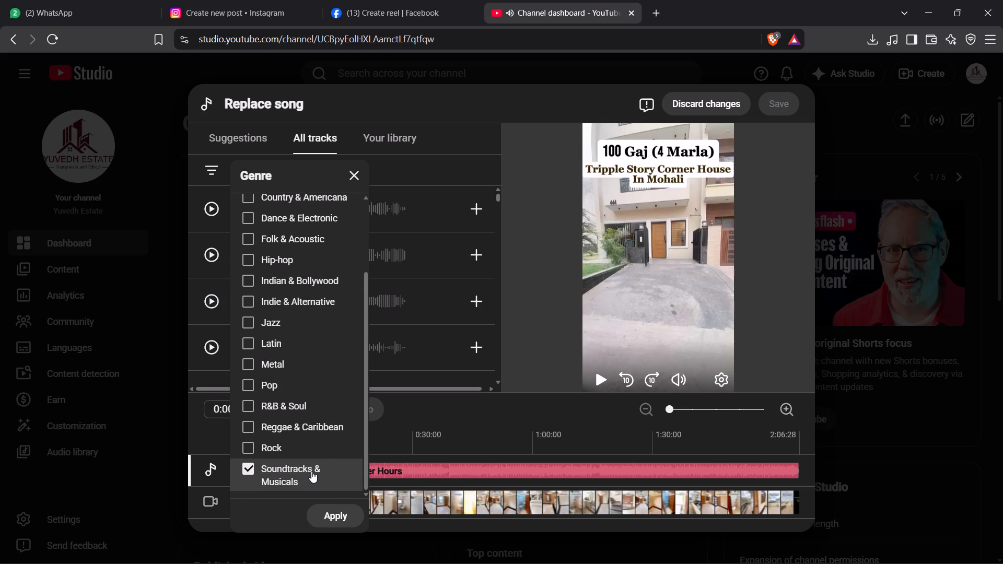
{"action": "left_click", "coordinate": [325, 509]}
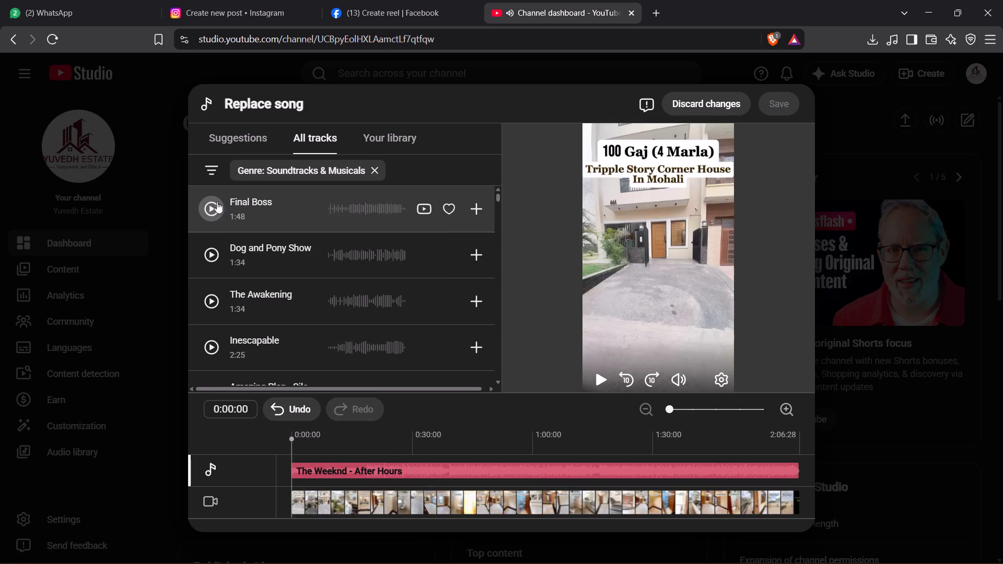
Preview the Soundtracks & Musicals tracks Final Boss, Dog and Pony Show and The Awakening.
{"action": "left_click", "coordinate": [215, 208]}
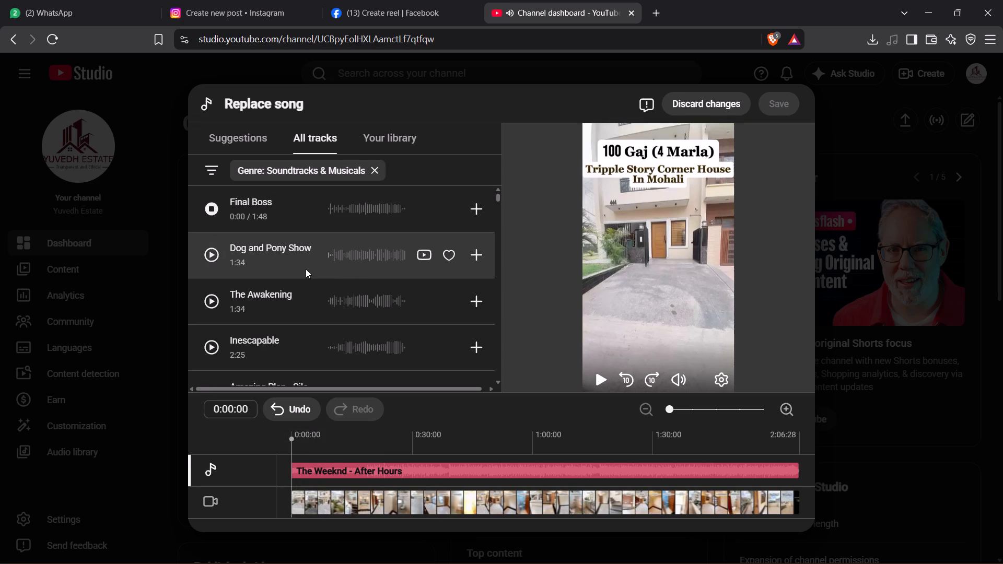
{"action": "left_click", "coordinate": [216, 256]}
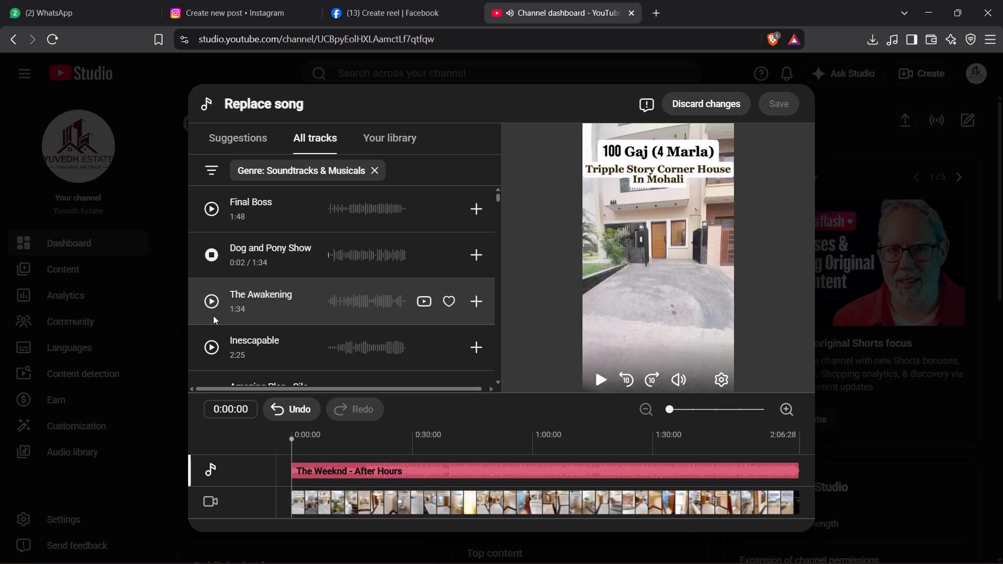
{"action": "left_click", "coordinate": [204, 304]}
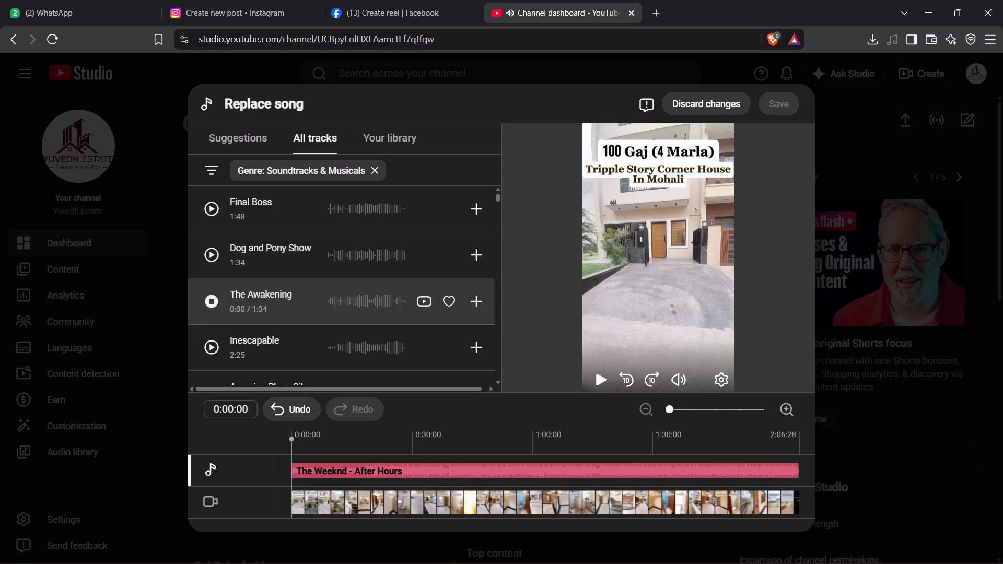
Preview the Soundtracks & Musicals tracks Inescapable and Hero Theme.
{"action": "scroll", "coordinate": [244, 292], "scroll_direction": "down", "scroll_amount": 1}
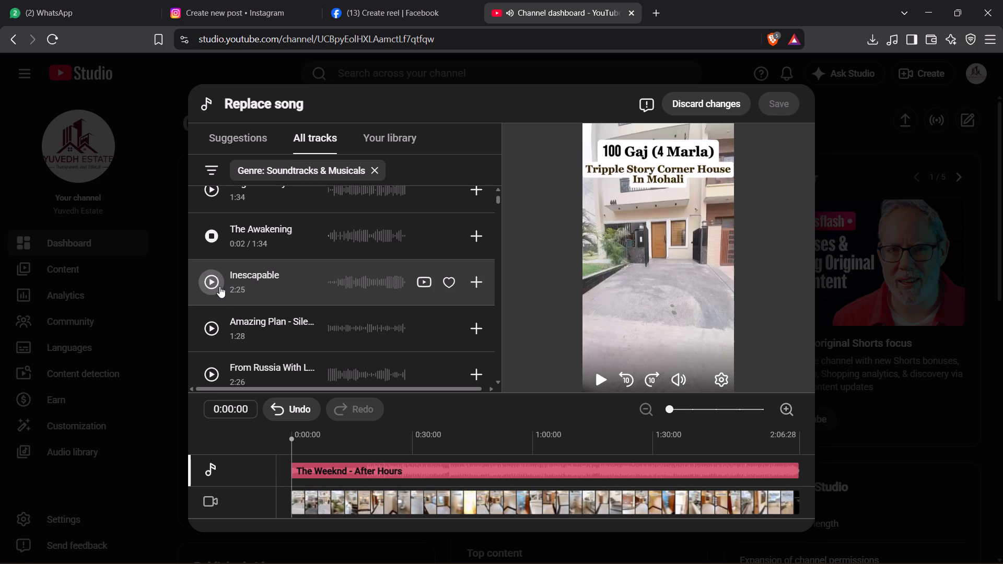
{"action": "scroll", "coordinate": [219, 288], "scroll_direction": "down", "scroll_amount": 1}
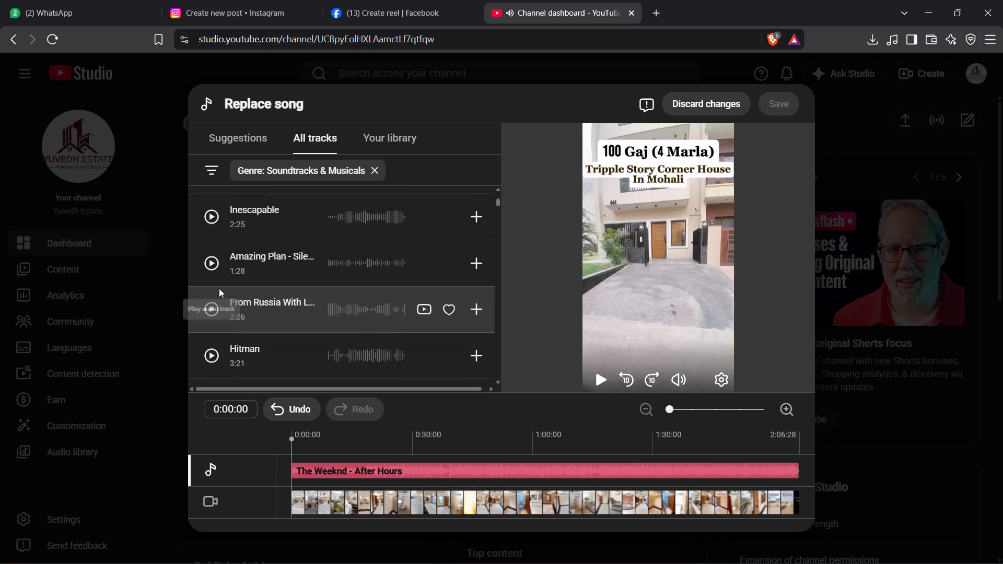
{"action": "scroll", "coordinate": [219, 288], "scroll_direction": "up", "scroll_amount": 1}
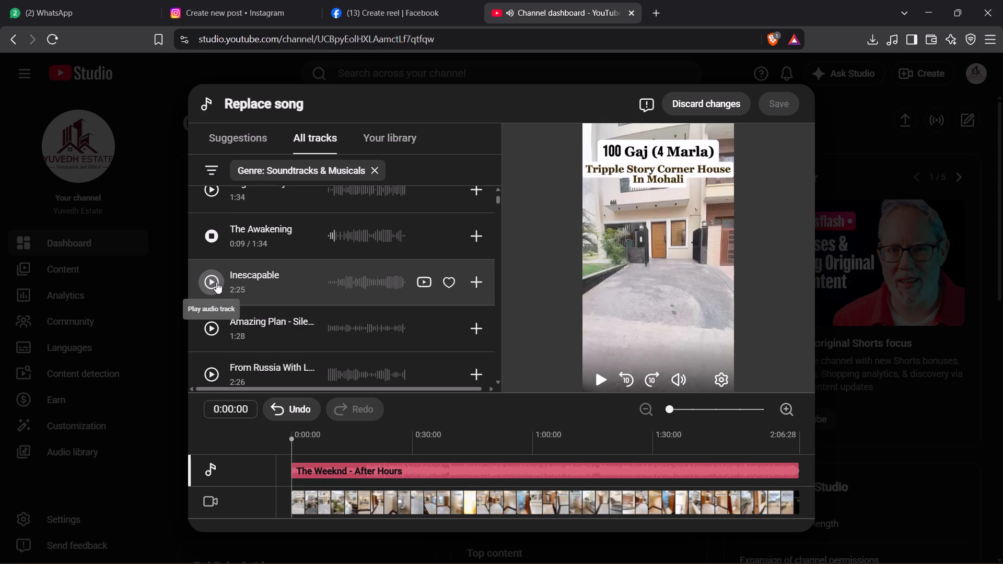
{"action": "left_click", "coordinate": [216, 282]}
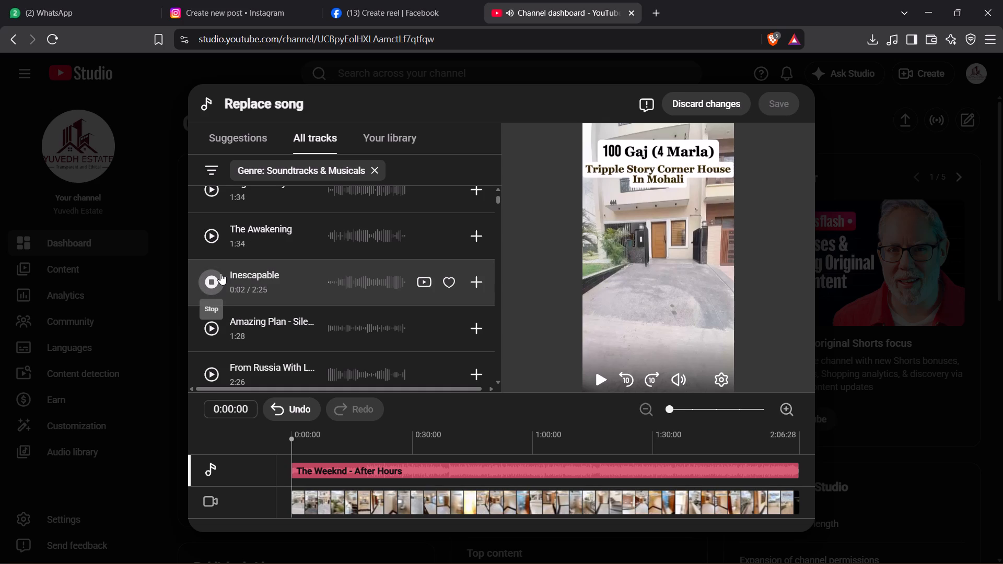
{"action": "scroll", "coordinate": [224, 276], "scroll_direction": "down", "scroll_amount": 5}
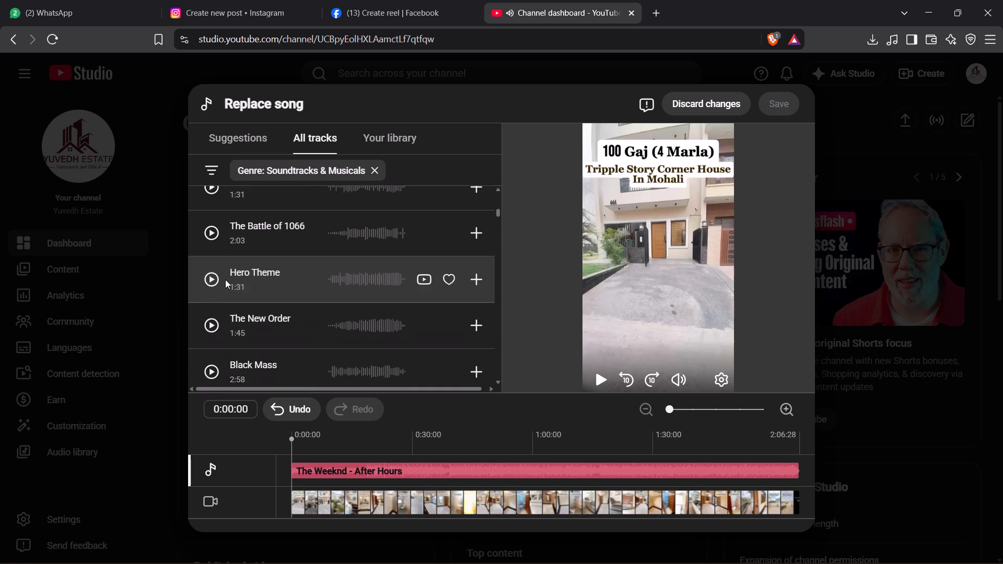
{"action": "left_click", "coordinate": [211, 277]}
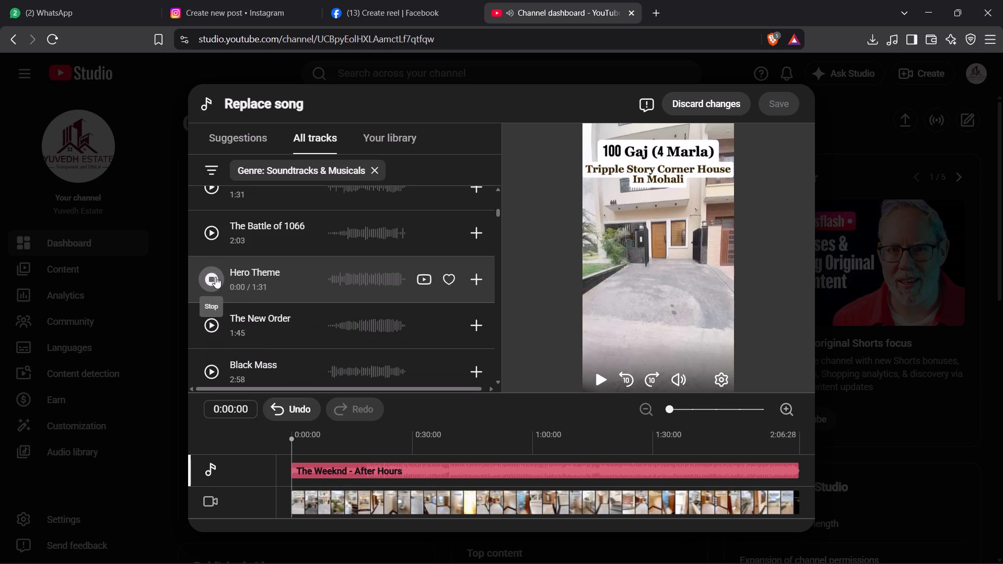
Clear the Soundtracks & Musicals genre filter and return to the suggested replacement tracks.
{"action": "scroll", "coordinate": [215, 277], "scroll_direction": "up", "scroll_amount": 16}
{"action": "left_click", "coordinate": [377, 170]}
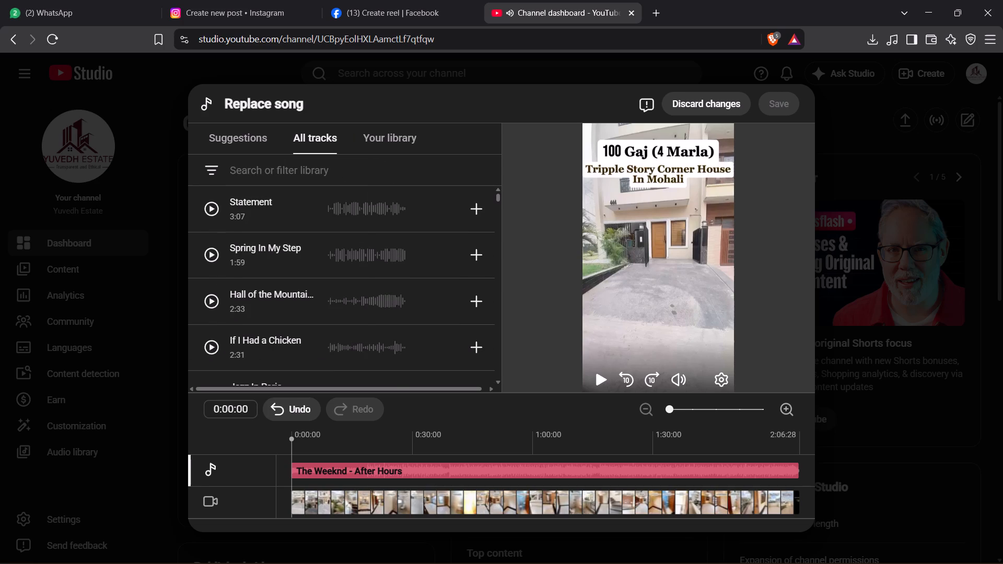
{"action": "left_click", "coordinate": [301, 172]}
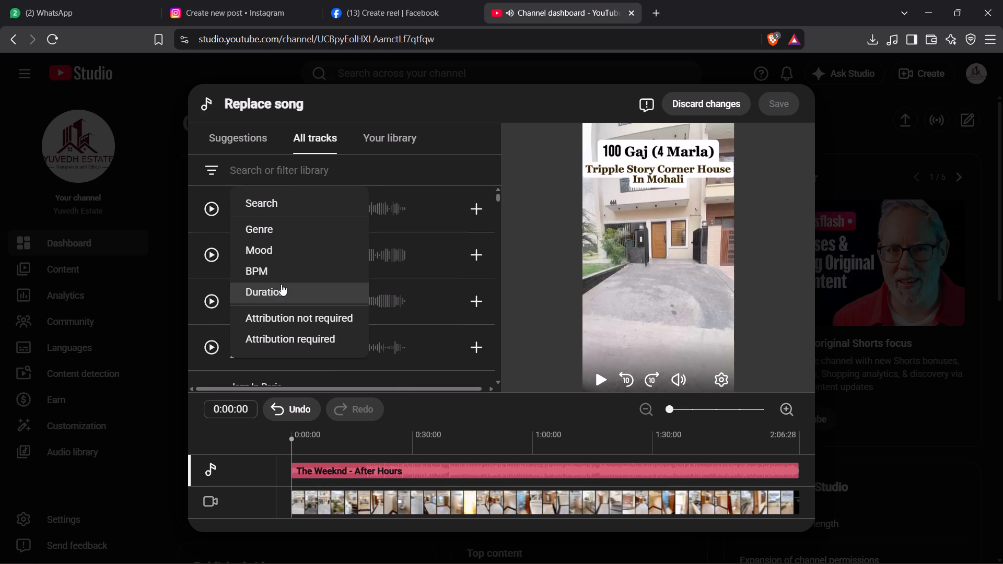
{"action": "left_click", "coordinate": [264, 176]}
{"action": "left_click", "coordinate": [238, 144]}
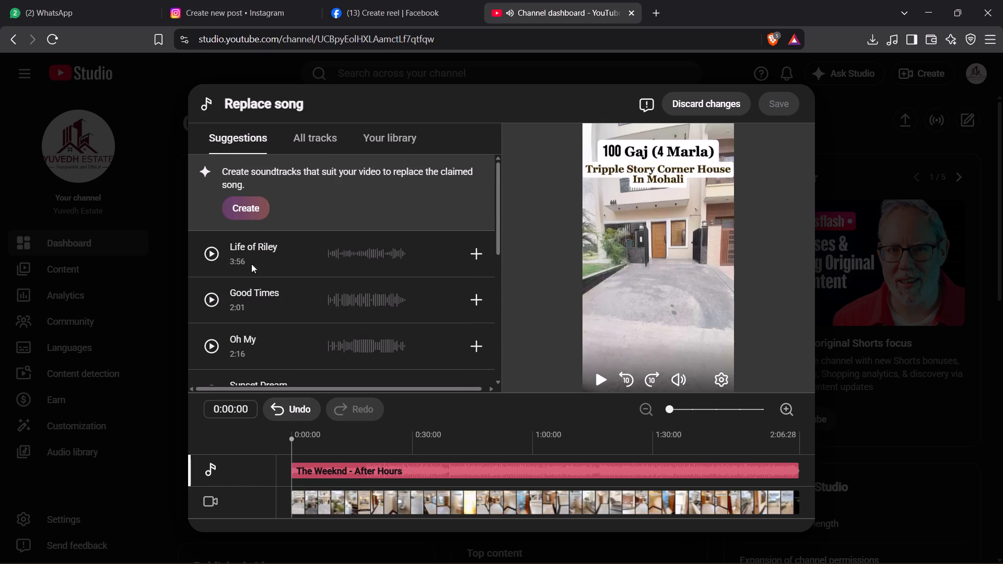
Preview the suggested tracks Life of Riley, Good Times, Sunset Dream and Where I am From.
{"action": "left_click", "coordinate": [212, 261]}
{"action": "left_click", "coordinate": [218, 302]}
{"action": "scroll", "coordinate": [219, 303], "scroll_direction": "down", "scroll_amount": 2}
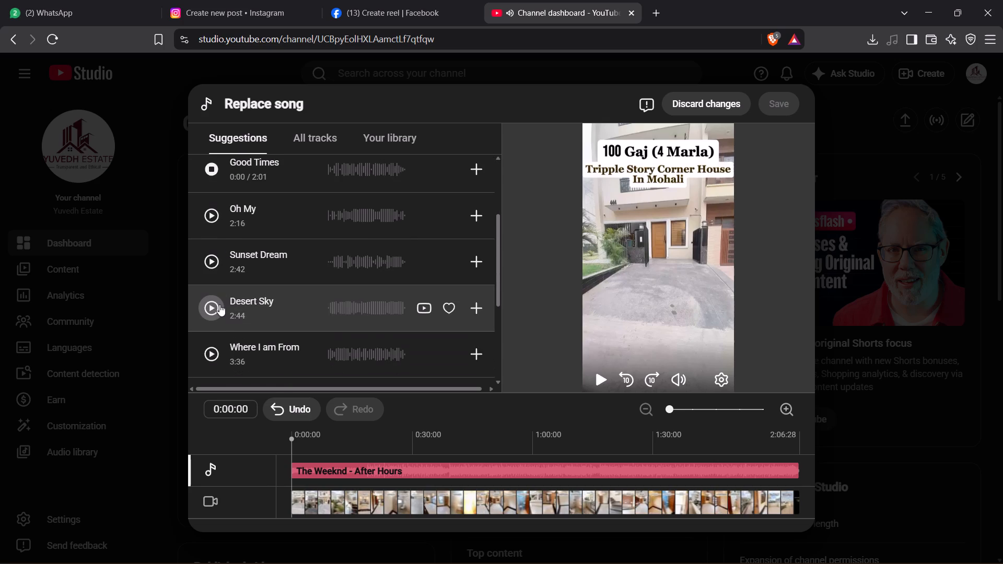
{"action": "left_click", "coordinate": [206, 261]}
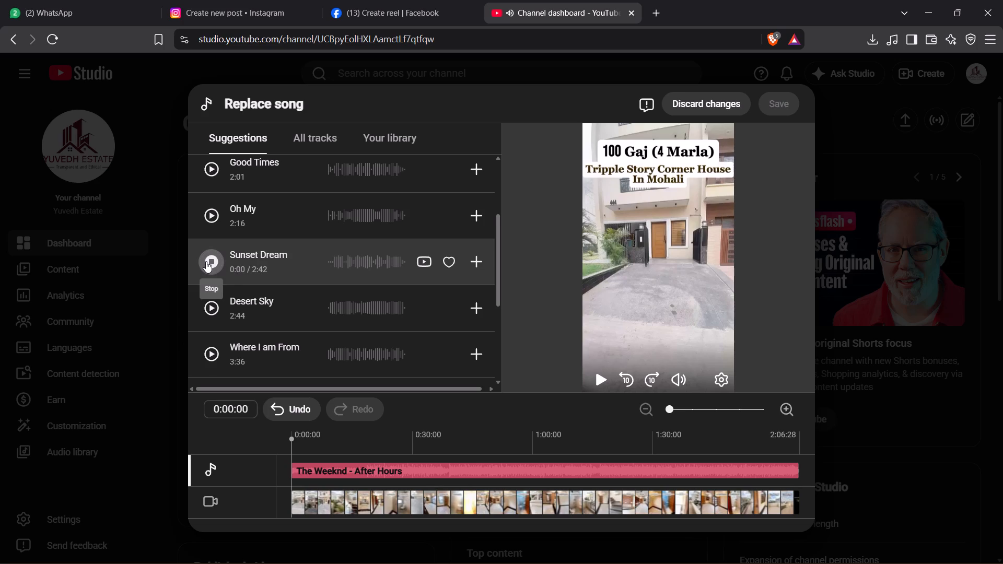
{"action": "scroll", "coordinate": [205, 261], "scroll_direction": "up", "scroll_amount": 1}
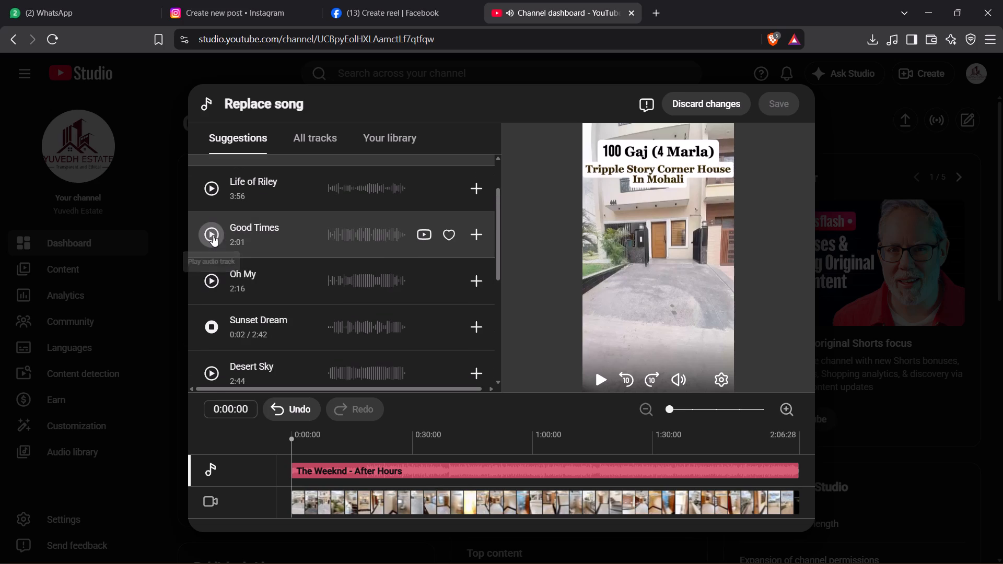
{"action": "left_click", "coordinate": [213, 235]}
{"action": "scroll", "coordinate": [228, 263], "scroll_direction": "down", "scroll_amount": 2}
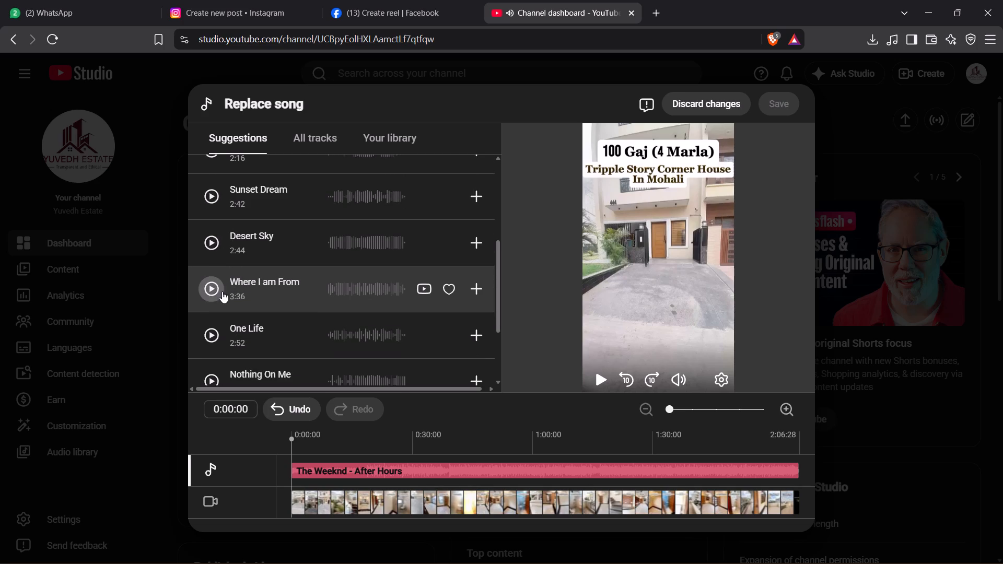
{"action": "left_click", "coordinate": [207, 289]}
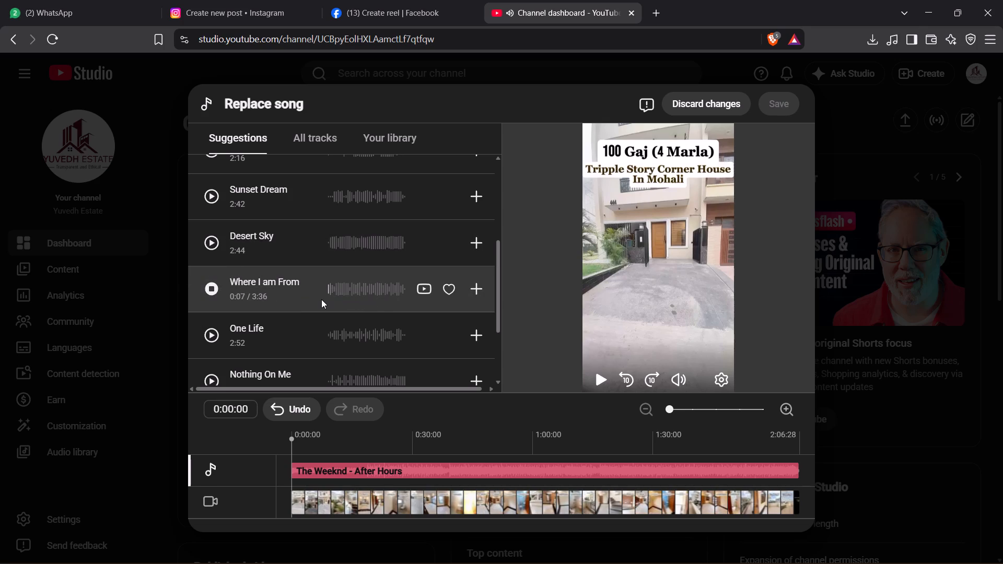
Add Where I am From as the replacement for the claimed After Hours song and stop its preview.
{"action": "left_click", "coordinate": [481, 299]}
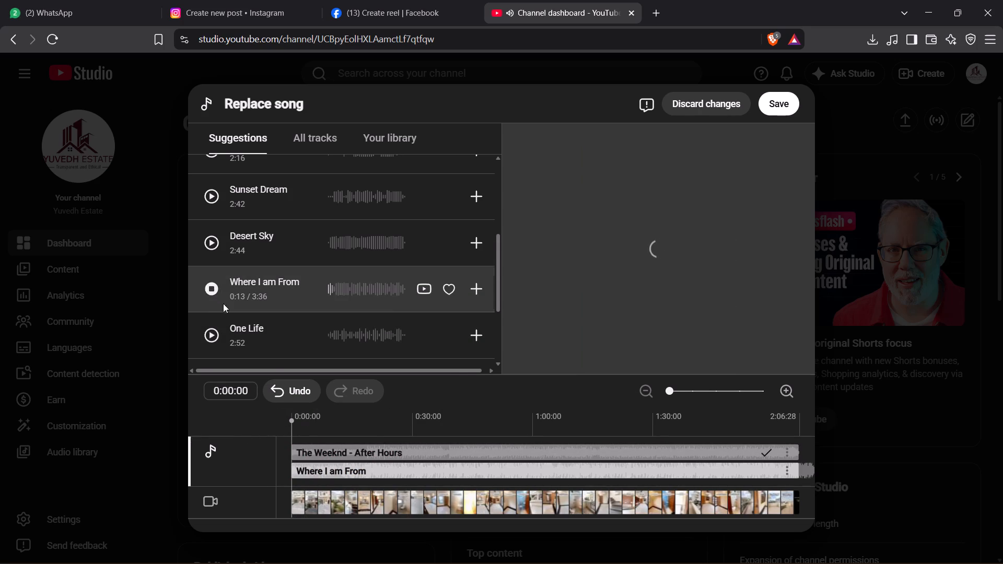
{"action": "left_click", "coordinate": [215, 292]}
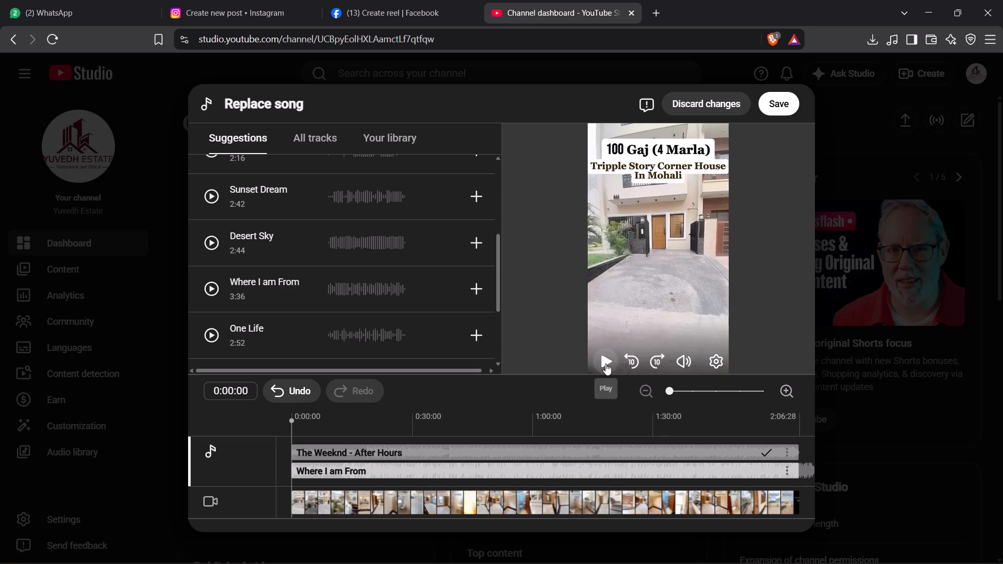
Play back the first few seconds of the video with the replacement track.
{"action": "left_click", "coordinate": [605, 363]}
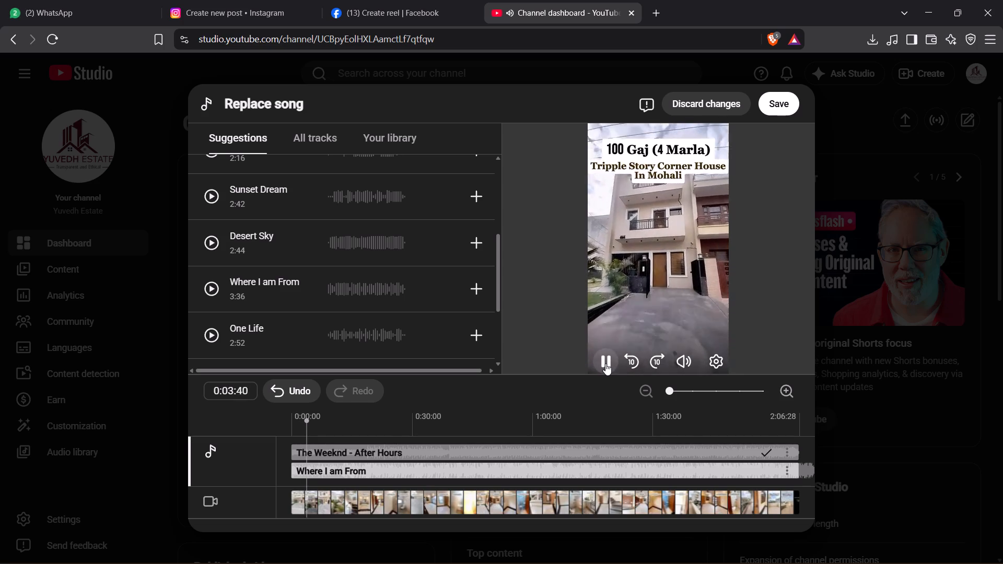
{"action": "left_click", "coordinate": [605, 363]}
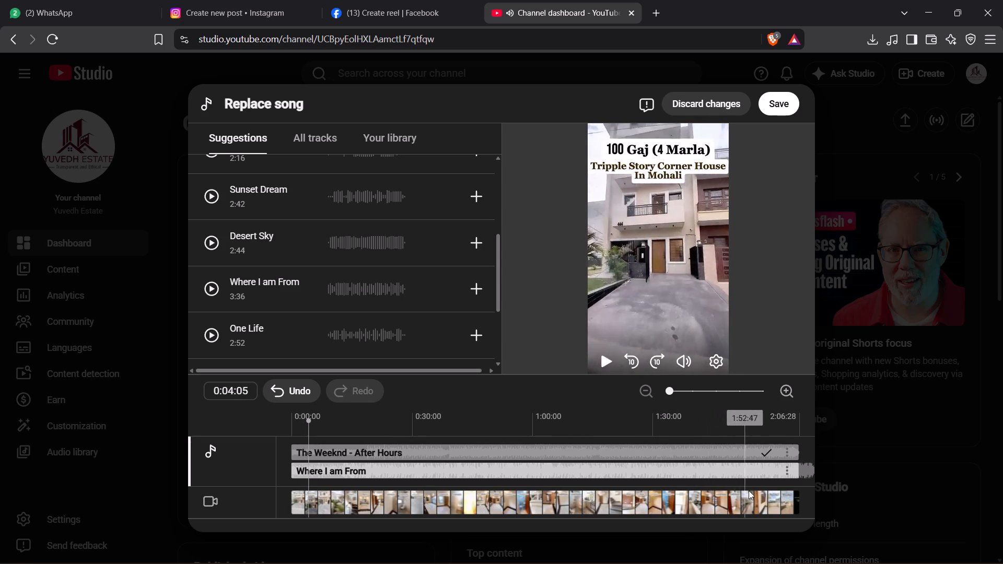
Mute all sounds in the claimed After Hours segment.
{"action": "left_click", "coordinate": [753, 468]}
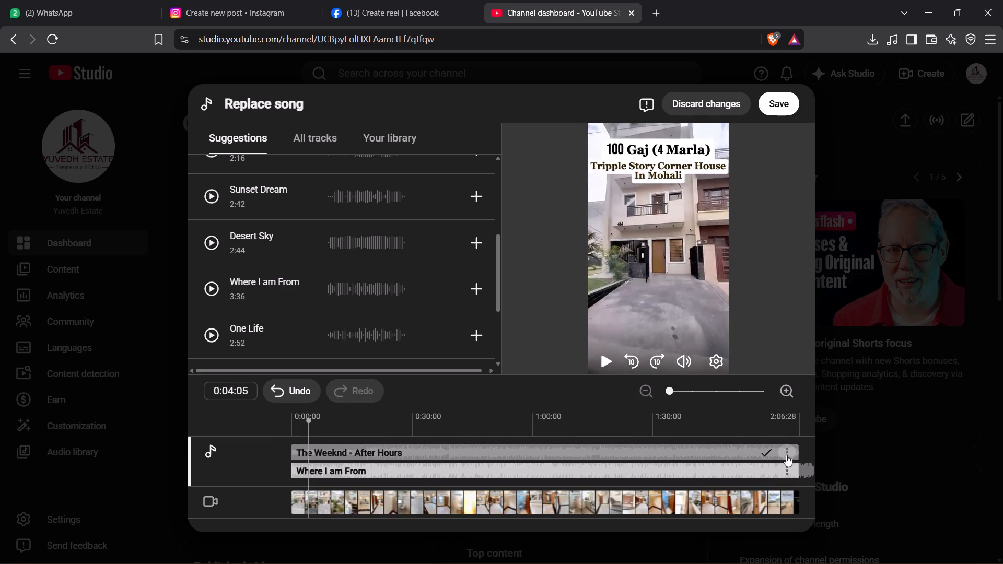
{"action": "left_click", "coordinate": [789, 452]}
{"action": "left_click", "coordinate": [721, 421]}
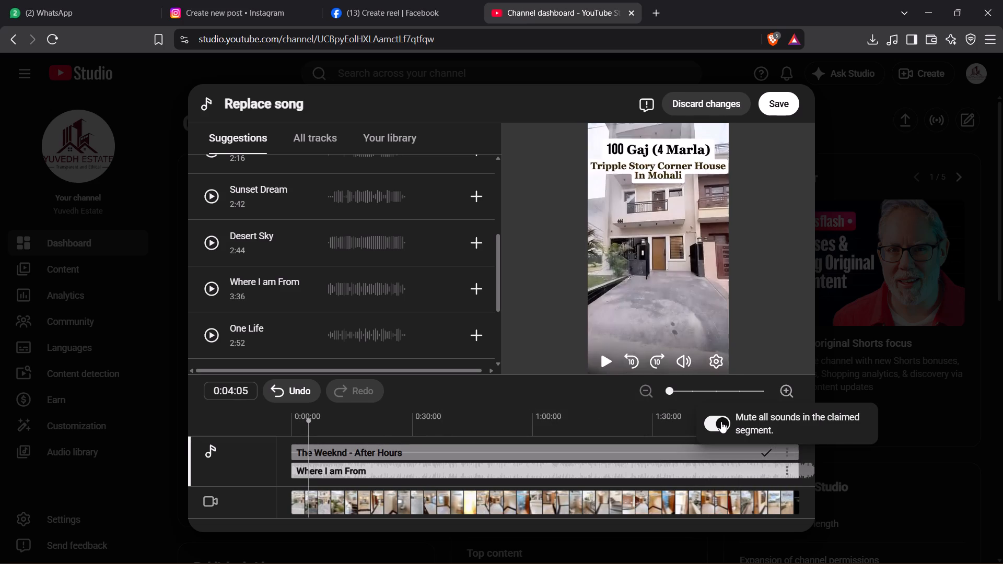
{"action": "left_click", "coordinate": [765, 476]}
{"action": "left_click", "coordinate": [764, 476]}
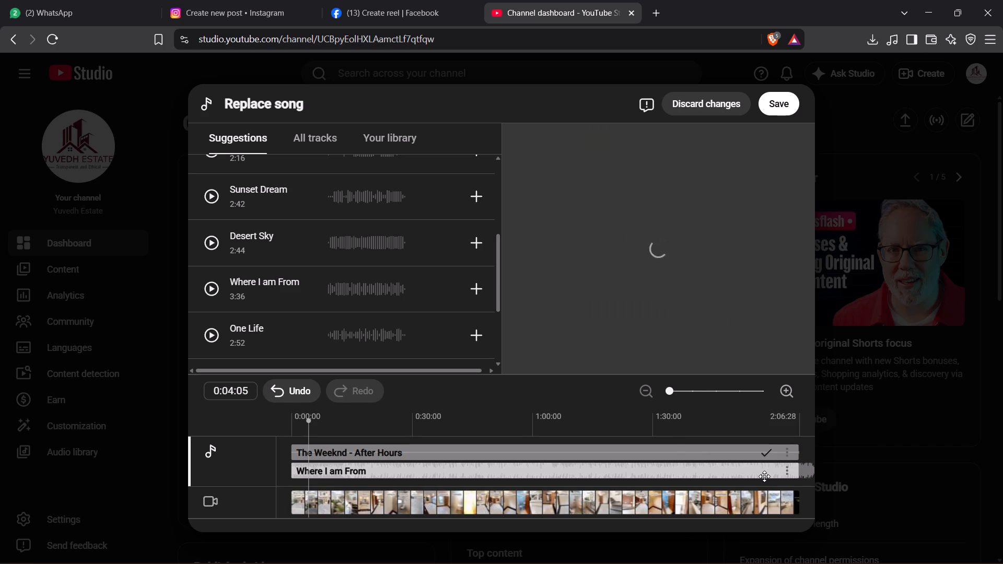
Check the options available for the Where I am From track and the claim details of the After Hours segment.
{"action": "left_click", "coordinate": [787, 472]}
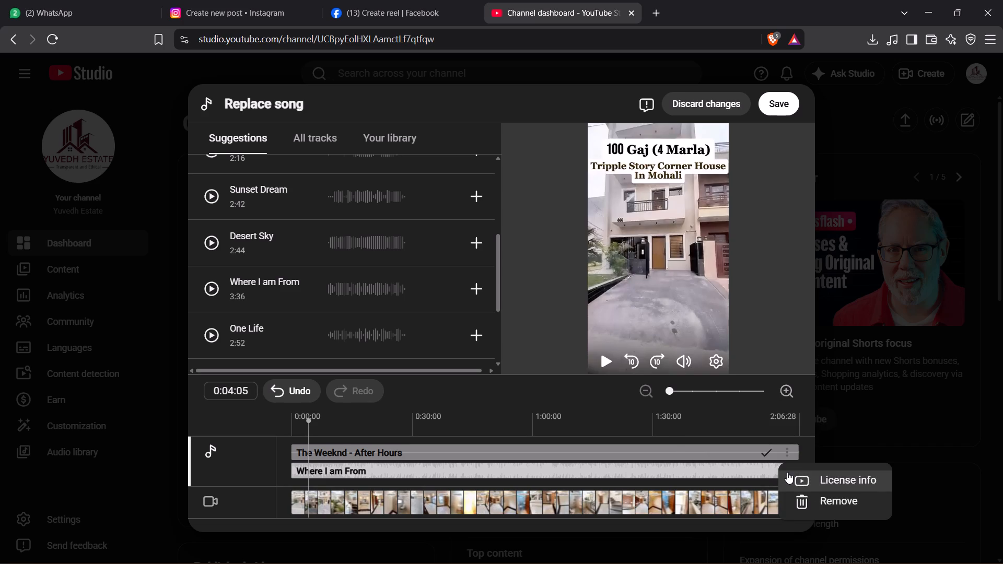
{"action": "left_click", "coordinate": [750, 471]}
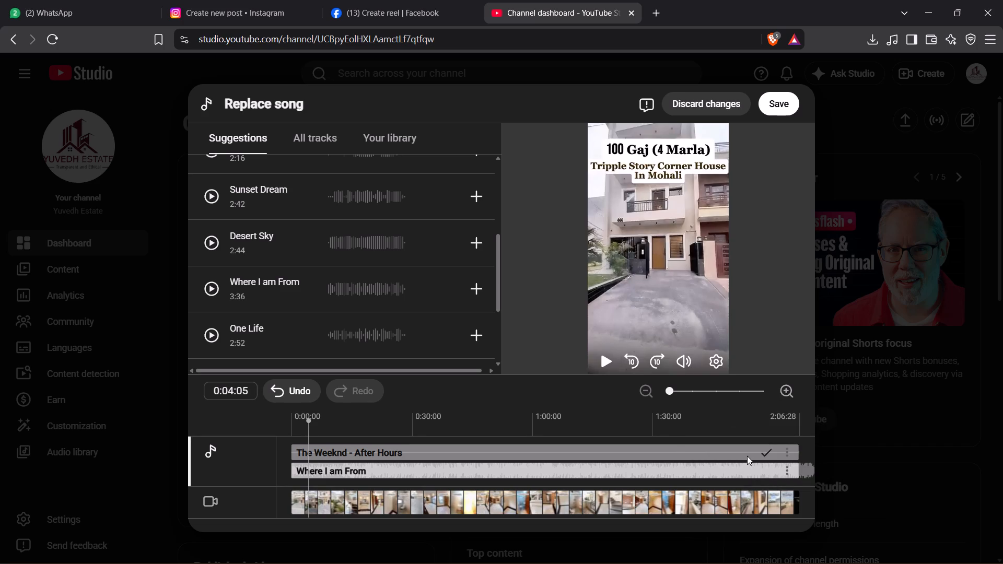
{"action": "left_click", "coordinate": [787, 450]}
{"action": "left_click", "coordinate": [786, 466]}
{"action": "left_click", "coordinate": [786, 468]}
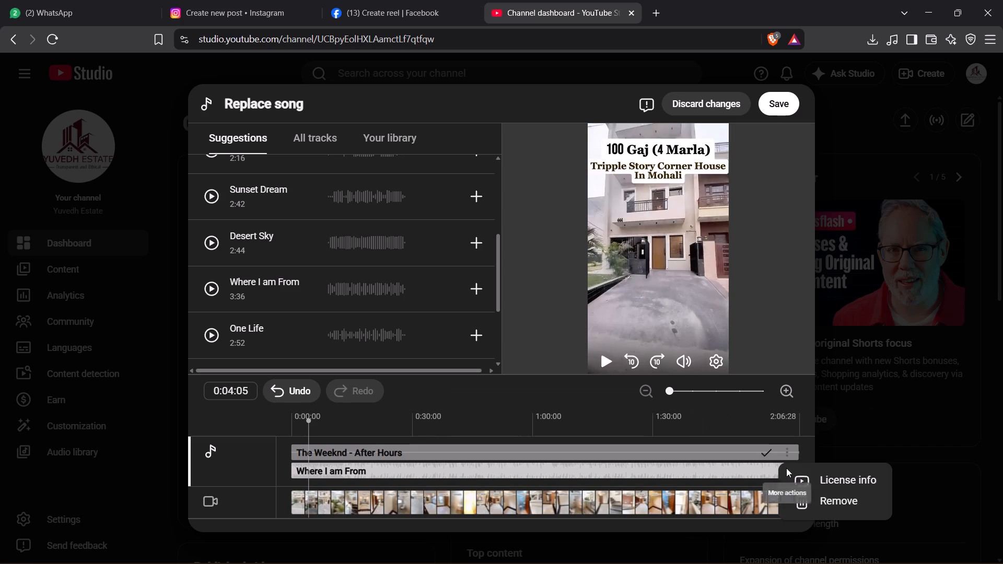
{"action": "left_click", "coordinate": [786, 450]}
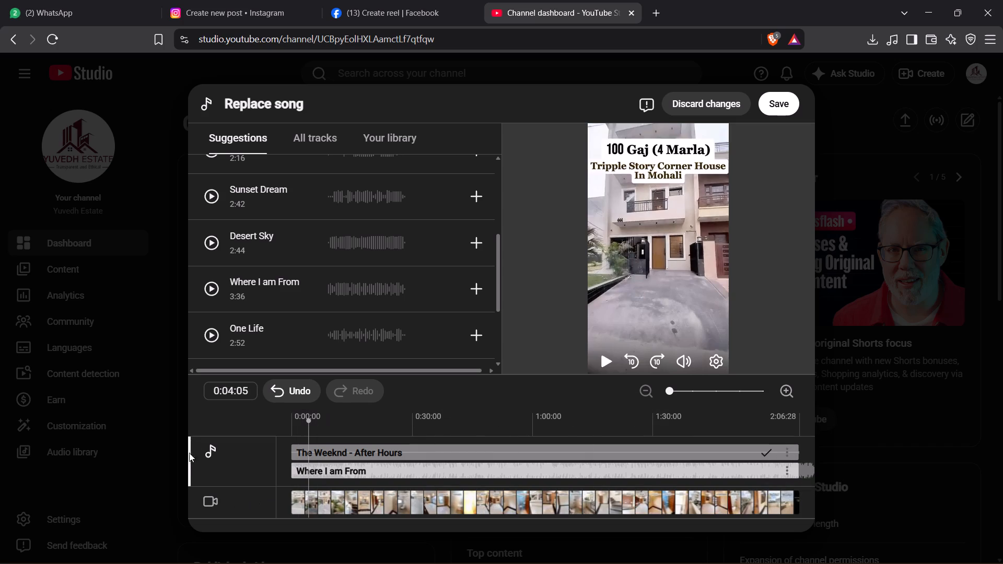
{"action": "left_click", "coordinate": [209, 446]}
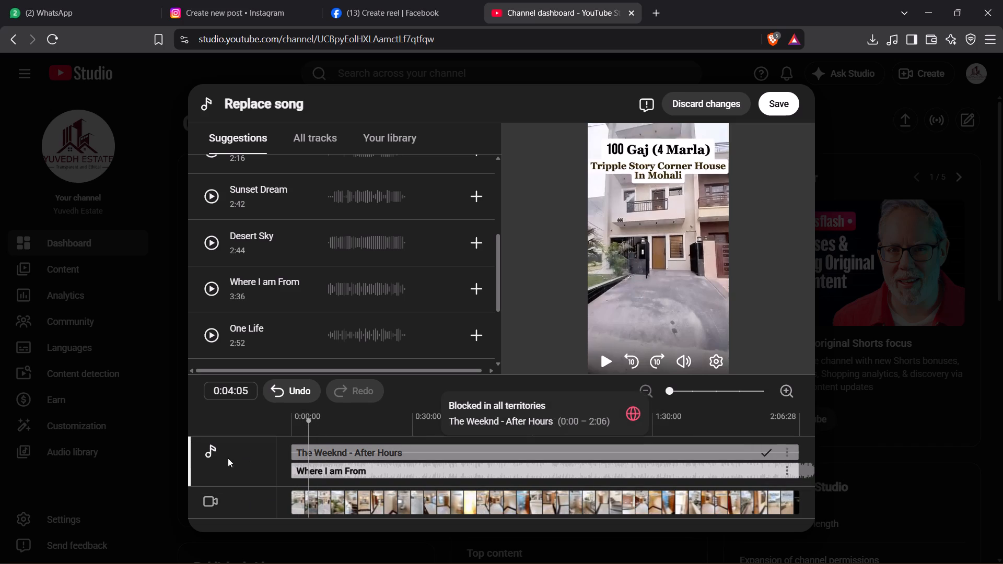
{"action": "left_click", "coordinate": [213, 452]}
{"action": "left_click", "coordinate": [317, 452]}
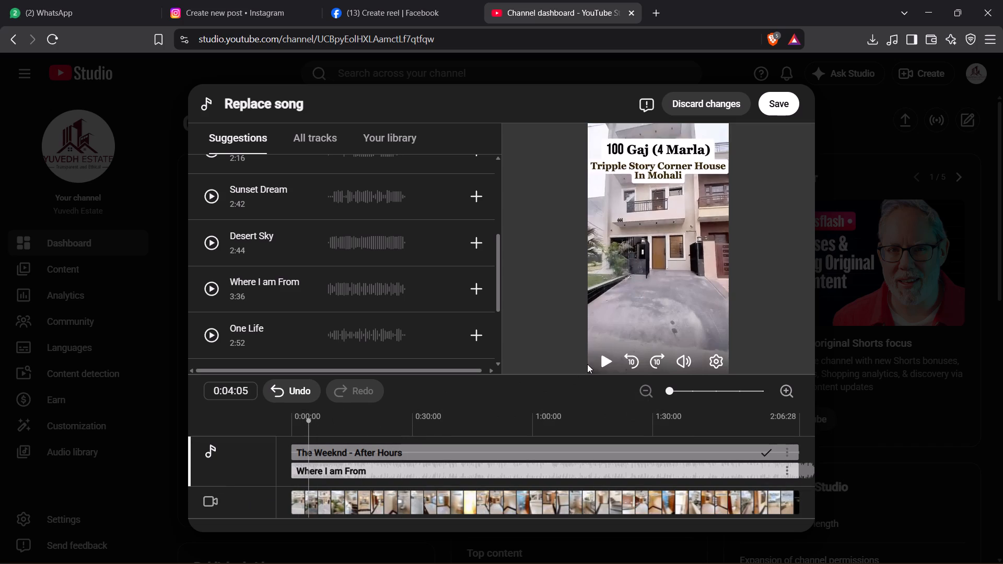
Play back the video with the claimed sound muted, returning the playhead to the start to replay the opening.
{"action": "left_click", "coordinate": [599, 356]}
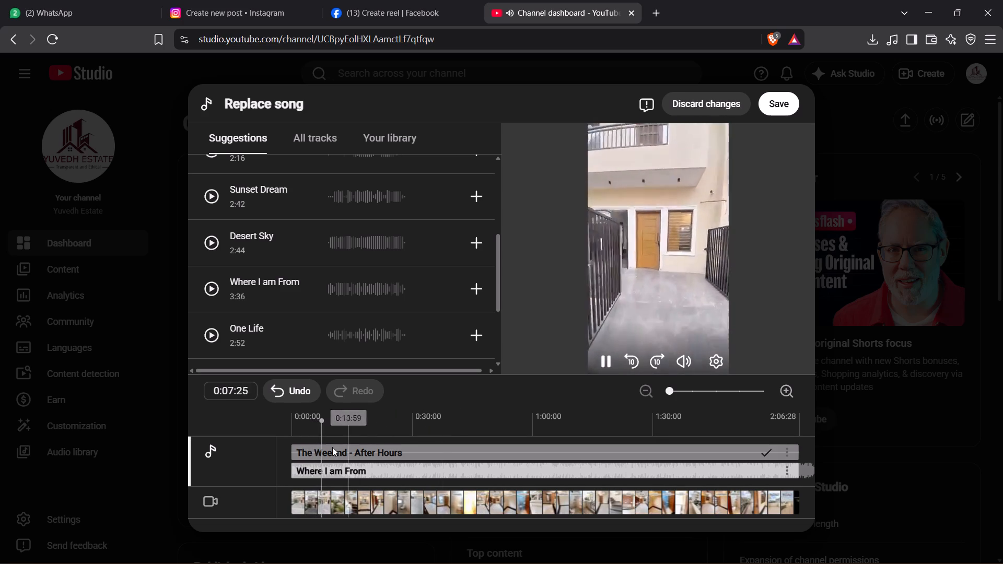
{"action": "left_click", "coordinate": [321, 431]}
{"action": "left_click_drag", "start_coordinate": [321, 431], "coordinate": [284, 440]}
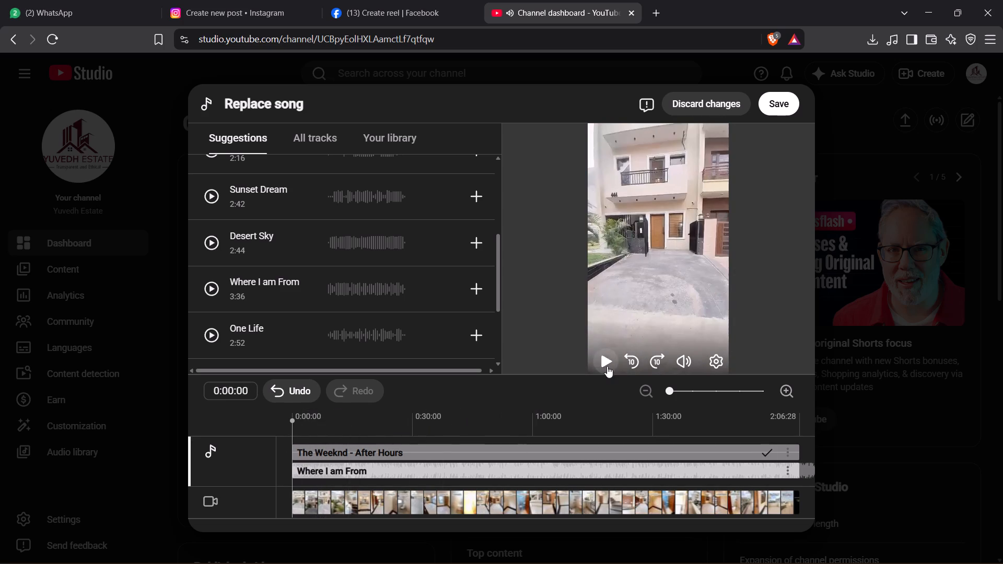
{"action": "left_click", "coordinate": [608, 357]}
{"action": "left_click", "coordinate": [608, 365]}
{"action": "left_click", "coordinate": [604, 369]}
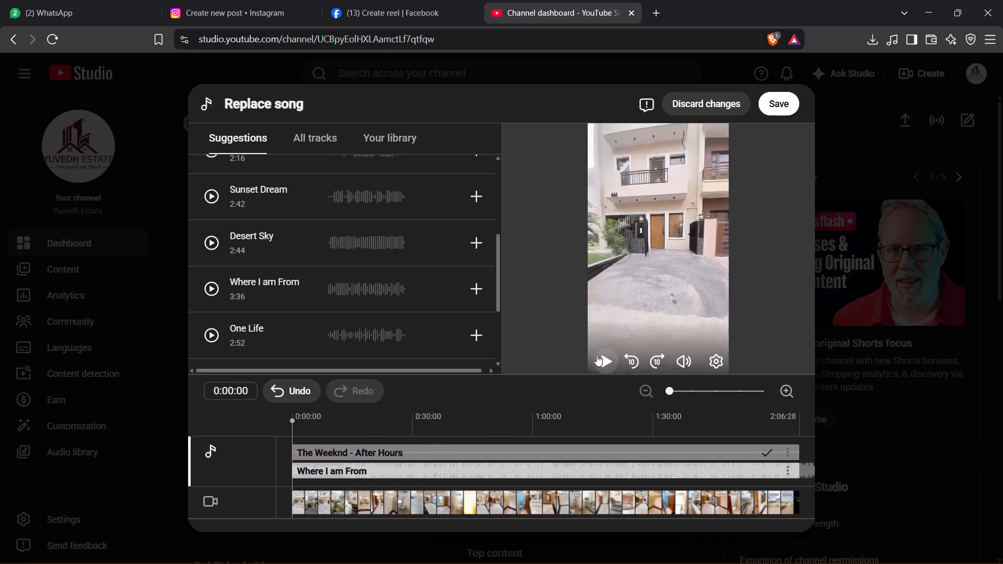
{"action": "left_click", "coordinate": [603, 355]}
{"action": "key", "text": "space"}
{"action": "left_click", "coordinate": [298, 429]}
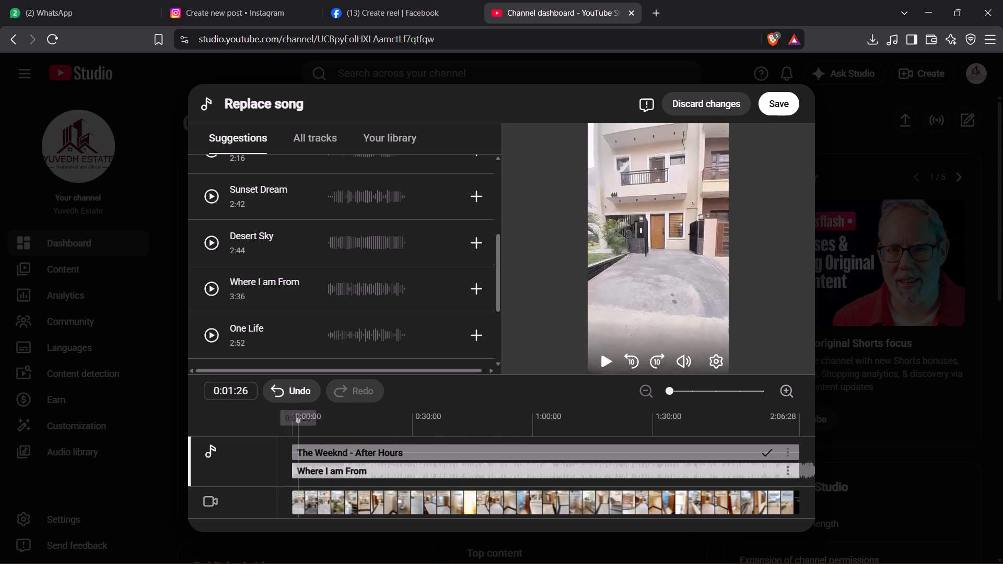
{"action": "left_click_drag", "start_coordinate": [301, 428], "coordinate": [380, 429]}
{"action": "left_click", "coordinate": [330, 431]}
{"action": "left_click_drag", "start_coordinate": [330, 431], "coordinate": [286, 433]}
{"action": "left_click", "coordinate": [602, 351]}
{"action": "left_click", "coordinate": [627, 259]}
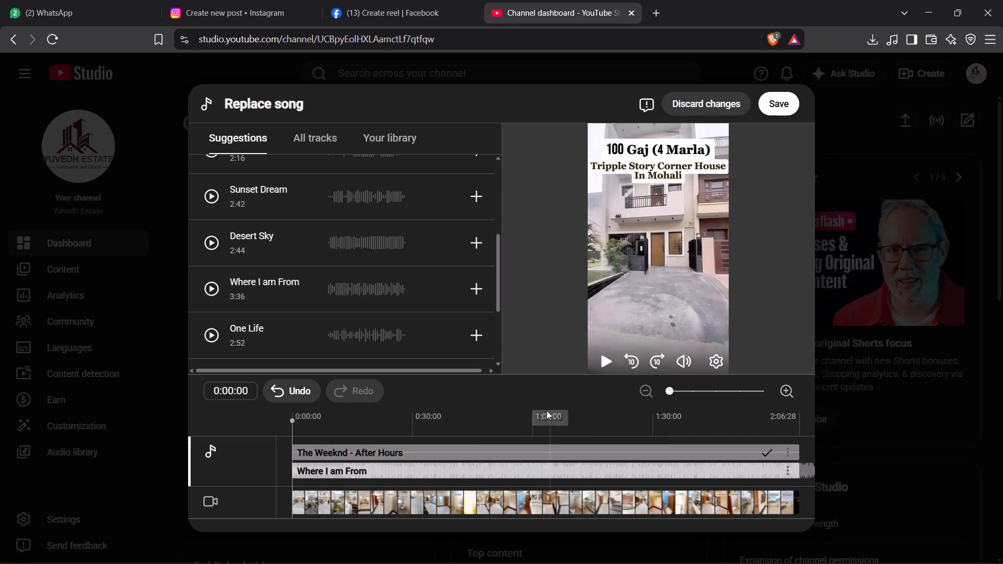
Try to shift the Where I am From track slightly earlier in the timeline.
{"action": "left_click_drag", "start_coordinate": [360, 471], "coordinate": [335, 472]}
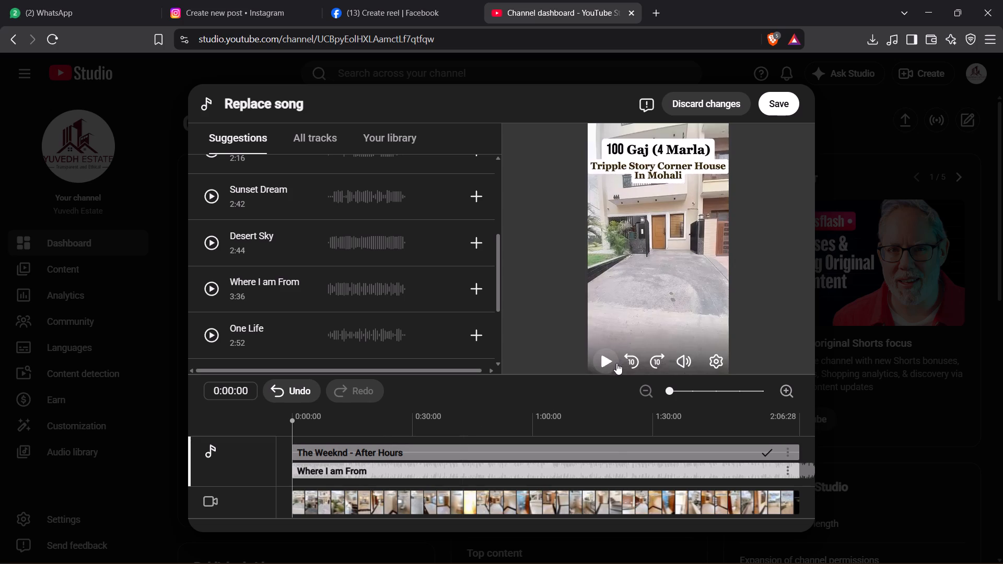
Play the opening of the video with the Where I am From track.
{"action": "left_click", "coordinate": [608, 361]}
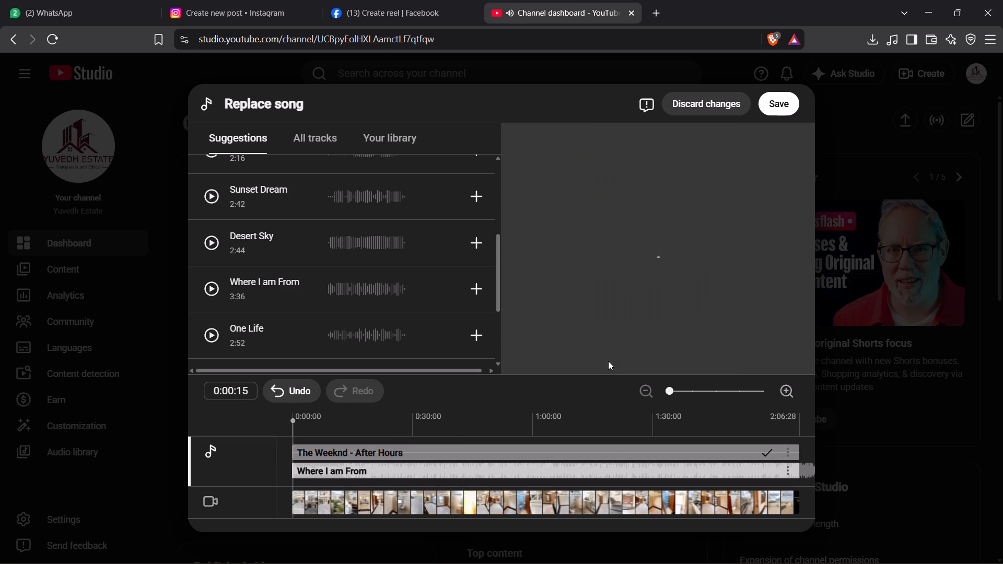
{"action": "left_click", "coordinate": [608, 361]}
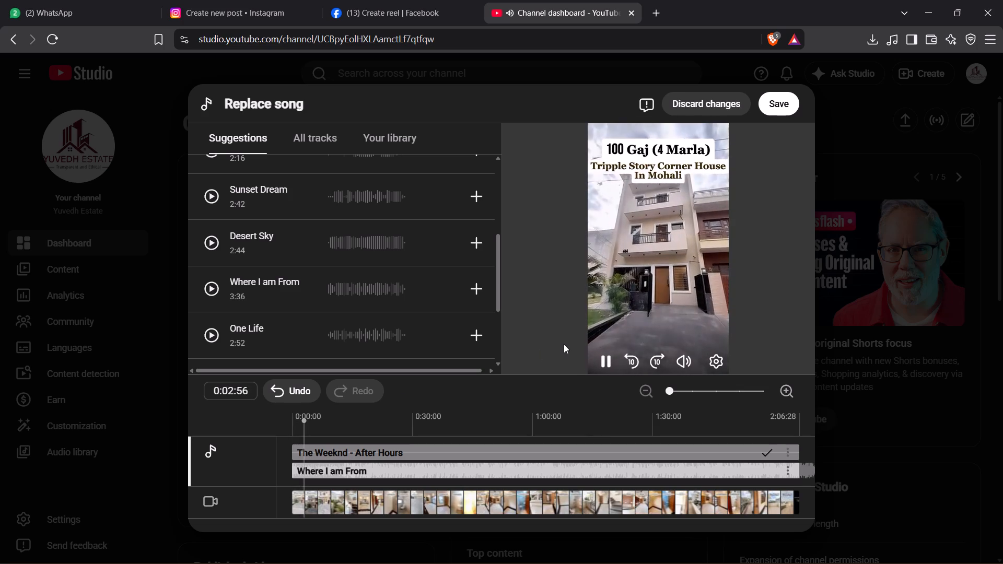
Preview the suggested track Nothing On Me and add it to the timeline.
{"action": "scroll", "coordinate": [218, 330], "scroll_direction": "down", "scroll_amount": 1}
{"action": "left_click", "coordinate": [216, 320]}
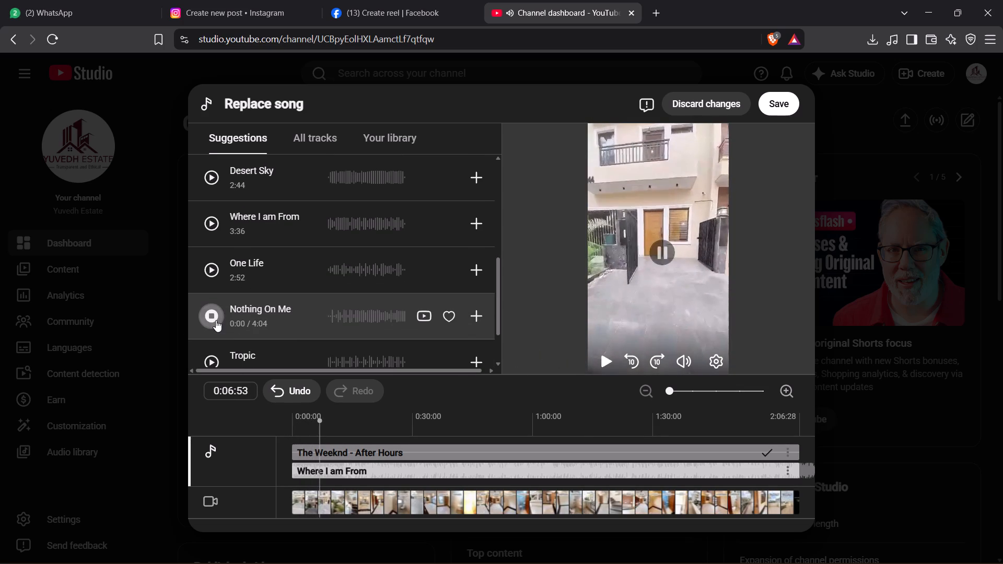
{"action": "left_click", "coordinate": [216, 321]}
{"action": "left_click", "coordinate": [216, 321]}
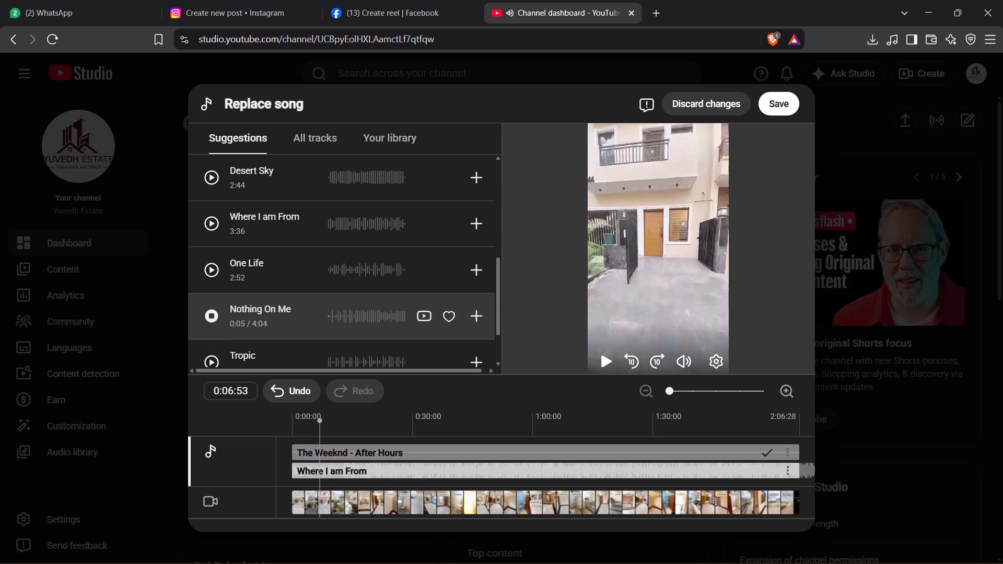
{"action": "left_click", "coordinate": [467, 324]}
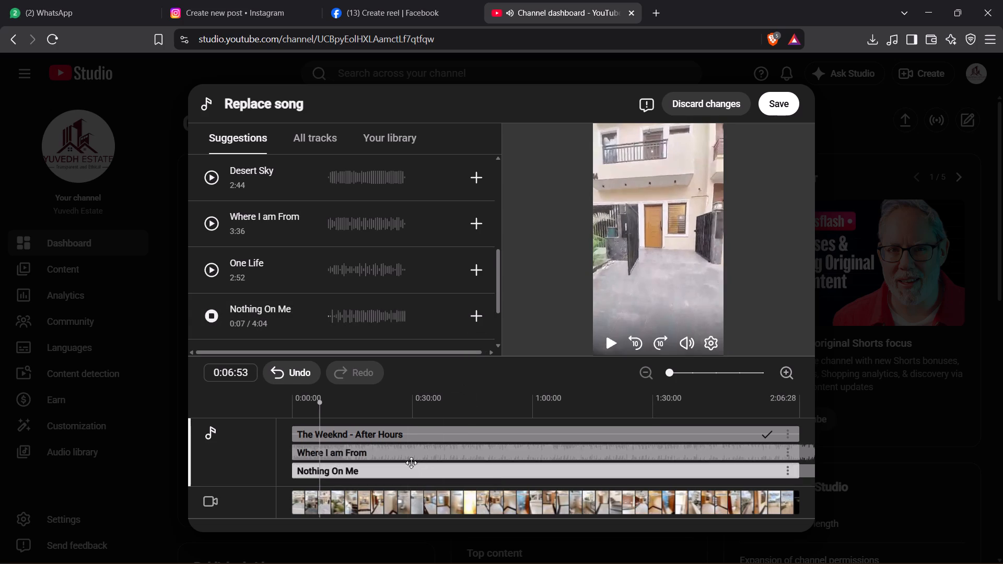
Remove the Where I am From track from the timeline.
{"action": "left_click", "coordinate": [409, 450]}
{"action": "left_click", "coordinate": [787, 448]}
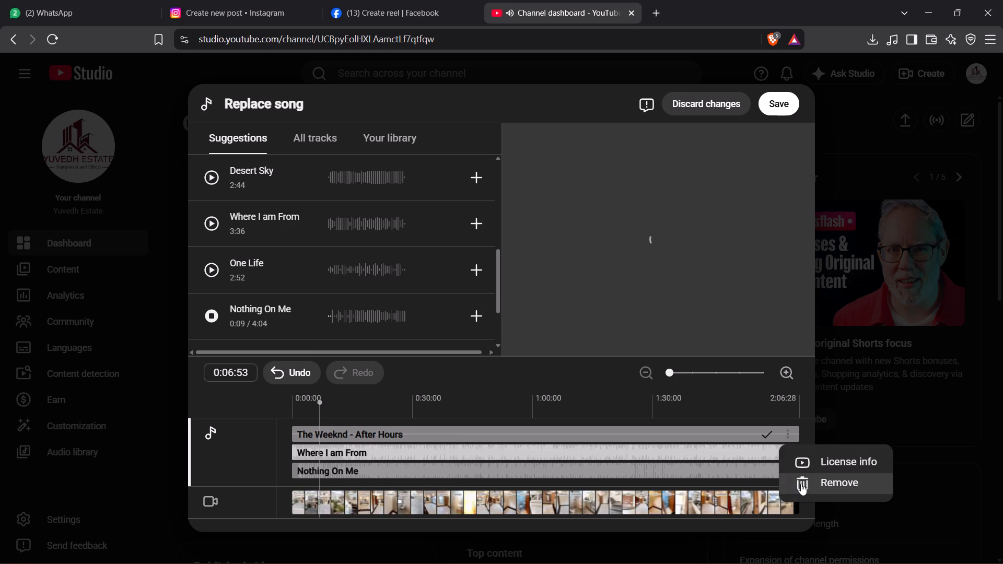
{"action": "left_click", "coordinate": [801, 484]}
Return the playhead to 0:00:00 and play the video with the Nothing On Me track.
{"action": "left_click", "coordinate": [309, 428]}
{"action": "left_click_drag", "start_coordinate": [309, 430], "coordinate": [301, 430]}
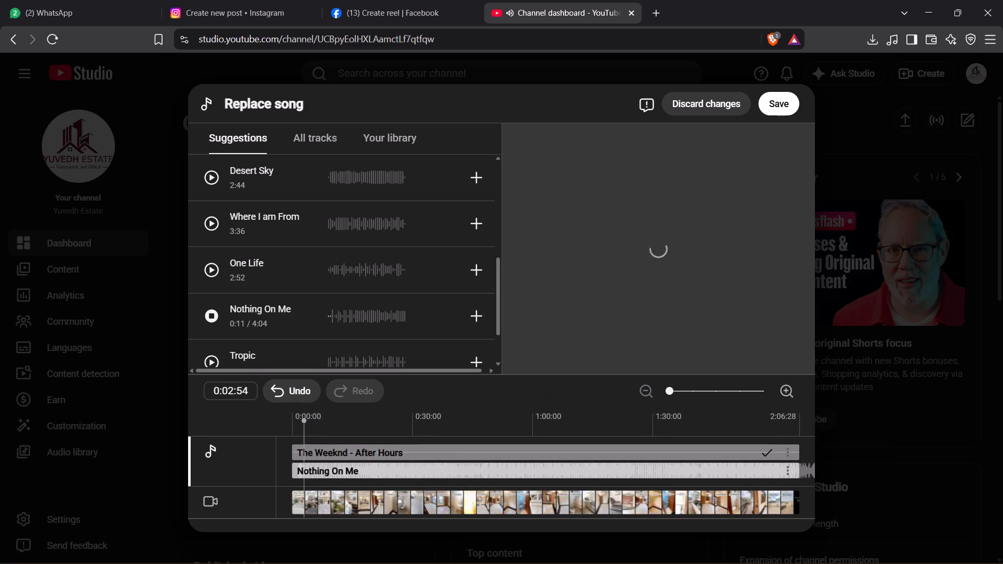
{"action": "left_click_drag", "start_coordinate": [301, 430], "coordinate": [292, 431]}
{"action": "left_click_drag", "start_coordinate": [319, 466], "coordinate": [296, 467]}
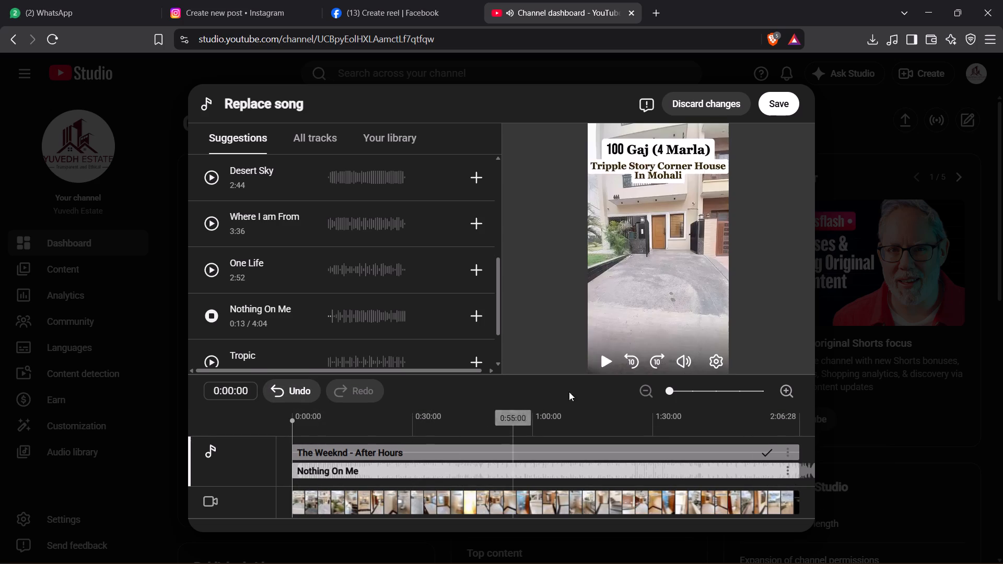
{"action": "left_click", "coordinate": [610, 359]}
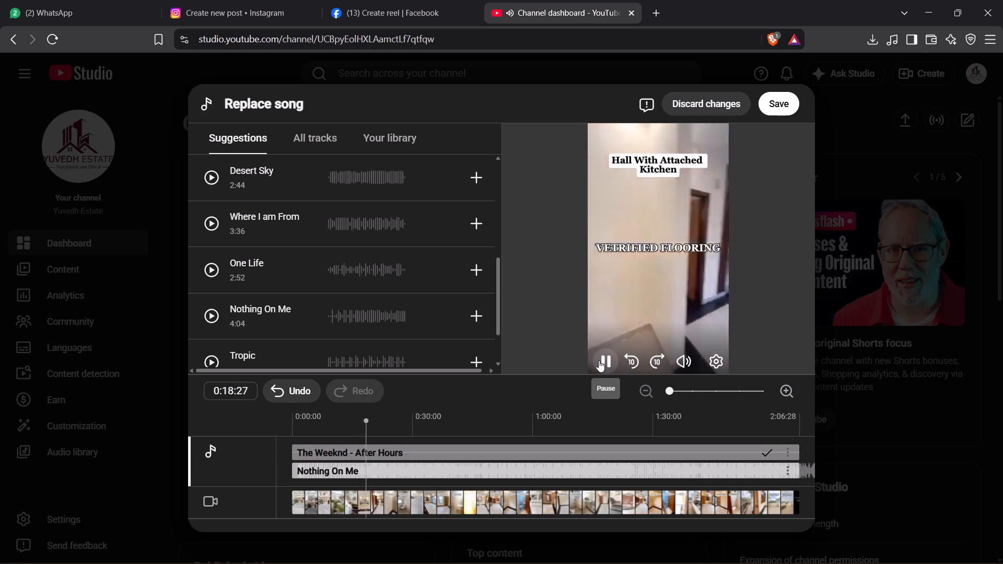
Check the last few seconds of the video with the Nothing On Me track, and return the playhead to the start.
{"action": "left_click", "coordinate": [746, 436]}
{"action": "left_click", "coordinate": [783, 436]}
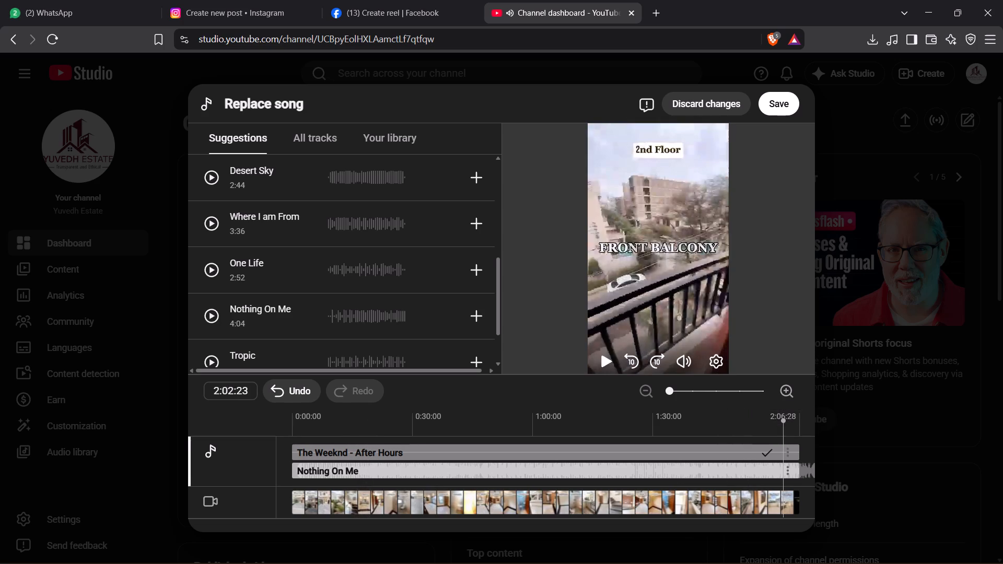
{"action": "left_click_drag", "start_coordinate": [783, 436], "coordinate": [789, 437]}
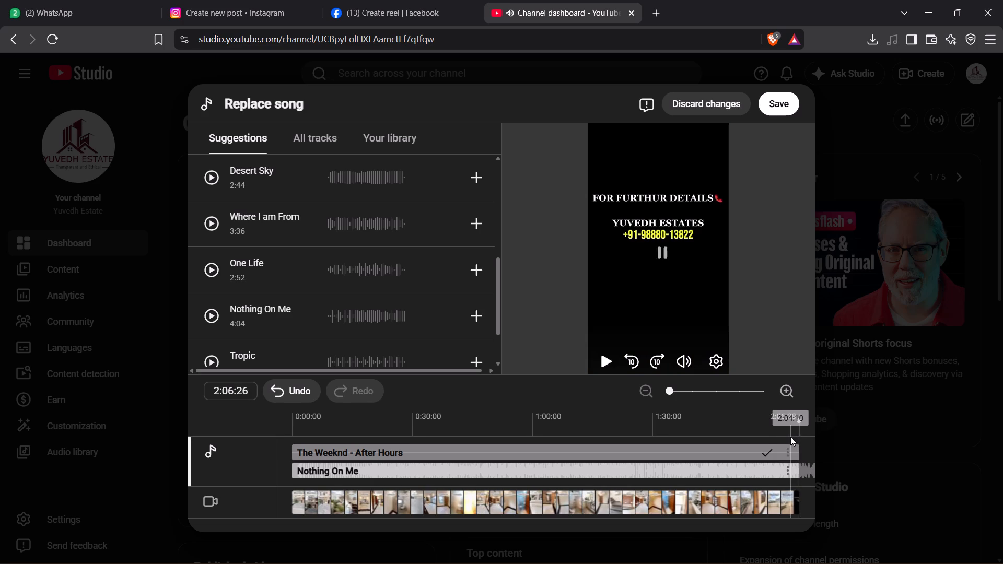
{"action": "left_click", "coordinate": [787, 431]}
{"action": "left_click_drag", "start_coordinate": [787, 431], "coordinate": [795, 435]}
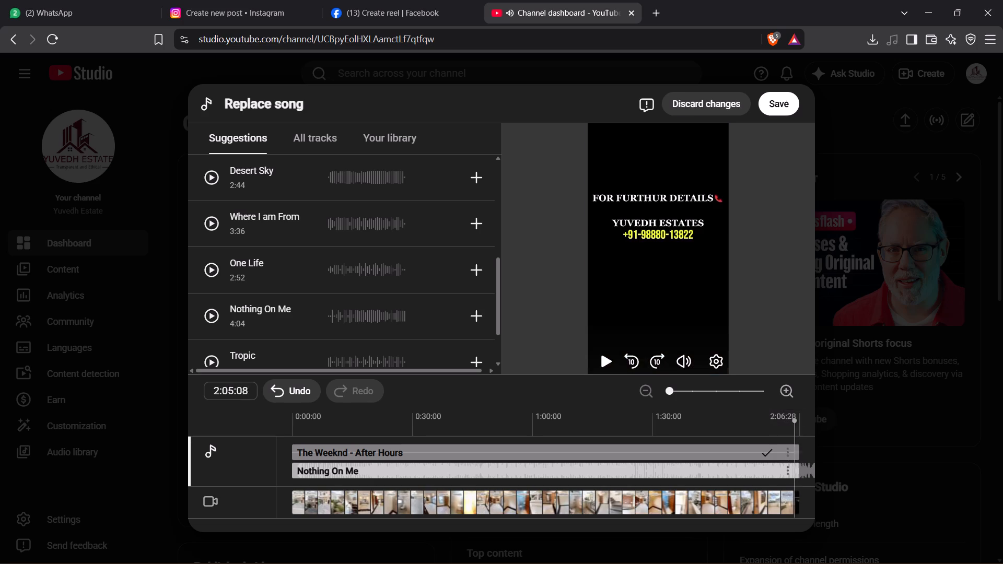
{"action": "left_click_drag", "start_coordinate": [795, 435], "coordinate": [252, 391]}
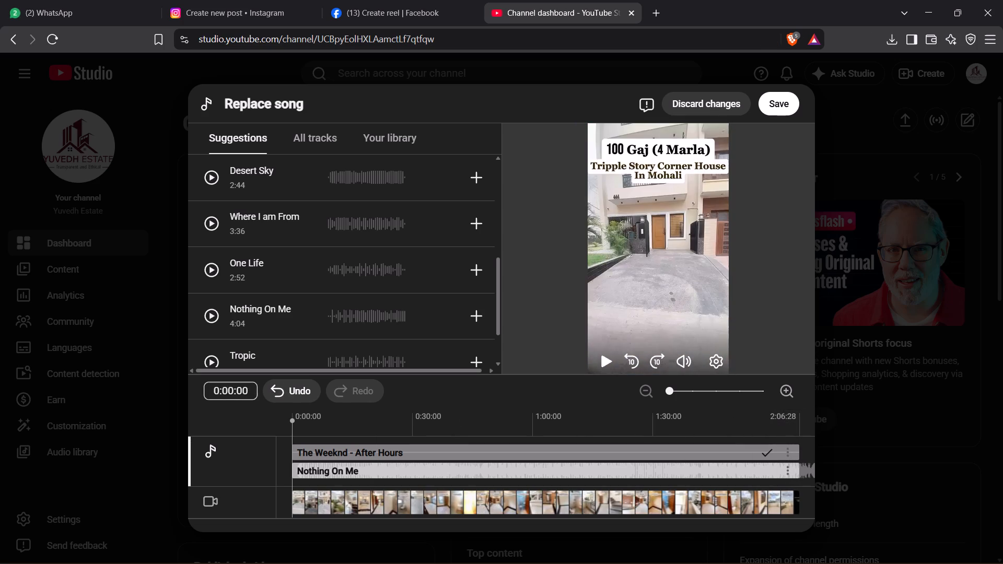
{"action": "left_click_drag", "start_coordinate": [252, 391], "coordinate": [251, 392]}
Save the song replacement, acknowledging that the changes are permanent, and return to the video upload.
{"action": "left_click", "coordinate": [779, 104]}
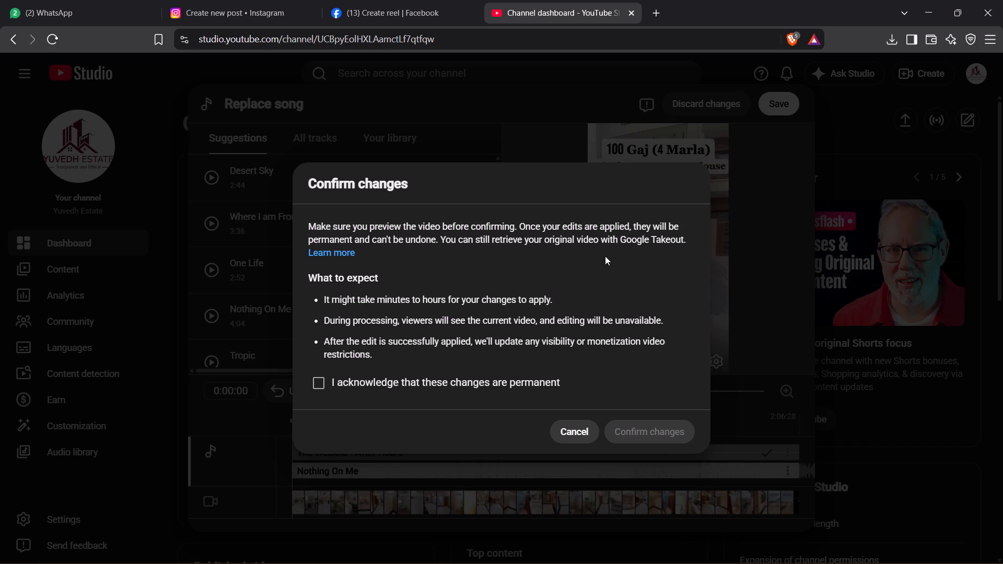
{"action": "left_click", "coordinate": [315, 383]}
{"action": "left_click", "coordinate": [635, 433]}
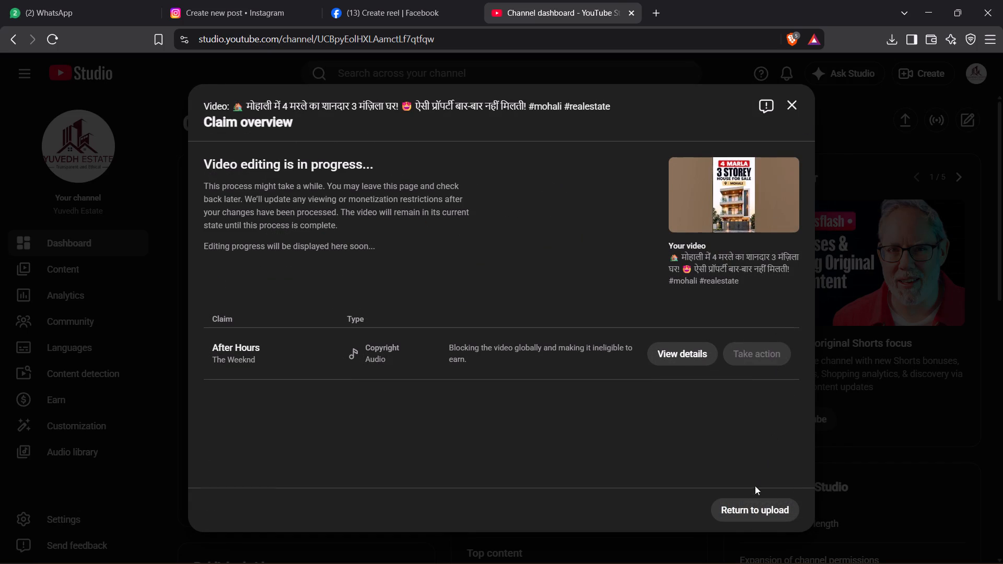
{"action": "left_click", "coordinate": [745, 516]}
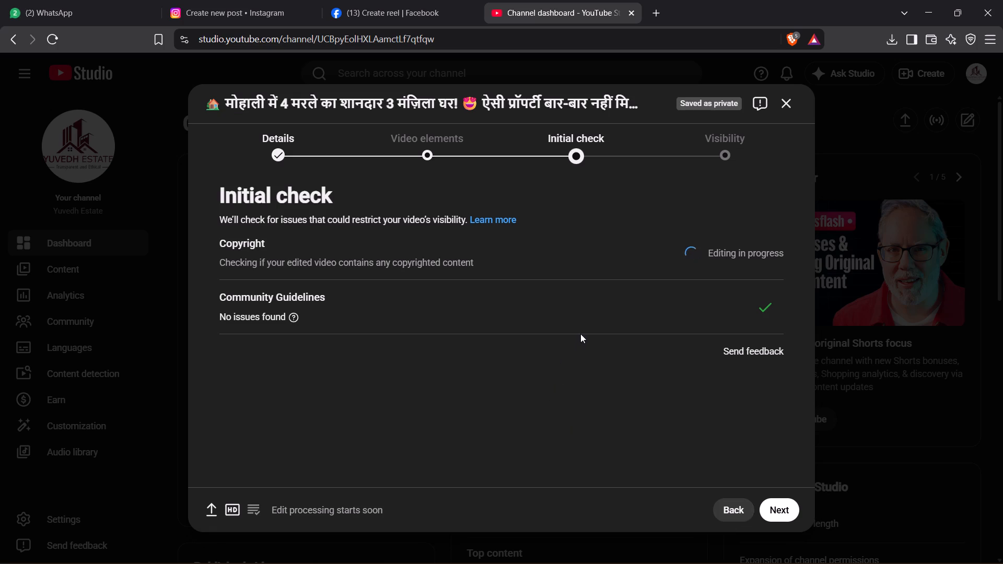
Look at the Video elements stage of the upload.
{"action": "left_click", "coordinate": [435, 165]}
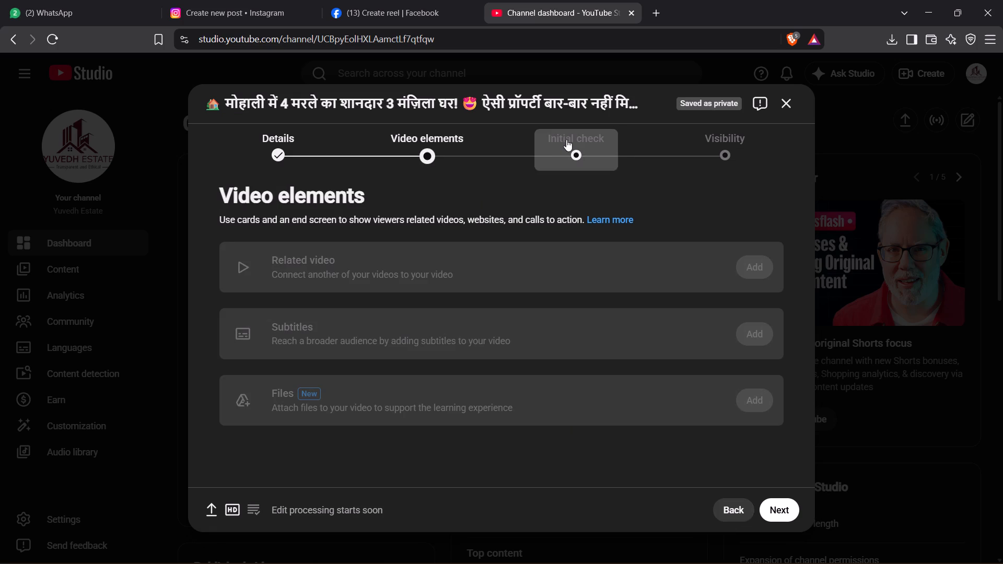
Go through the Initial check stage to Visibility, set the video to Public and publish it.
{"action": "left_click", "coordinate": [566, 139]}
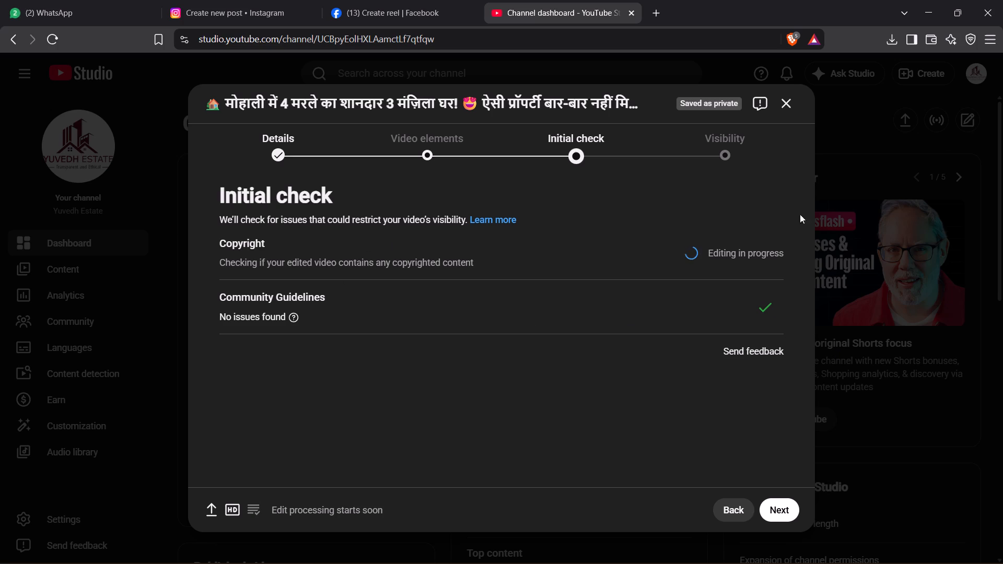
{"action": "left_click", "coordinate": [772, 510]}
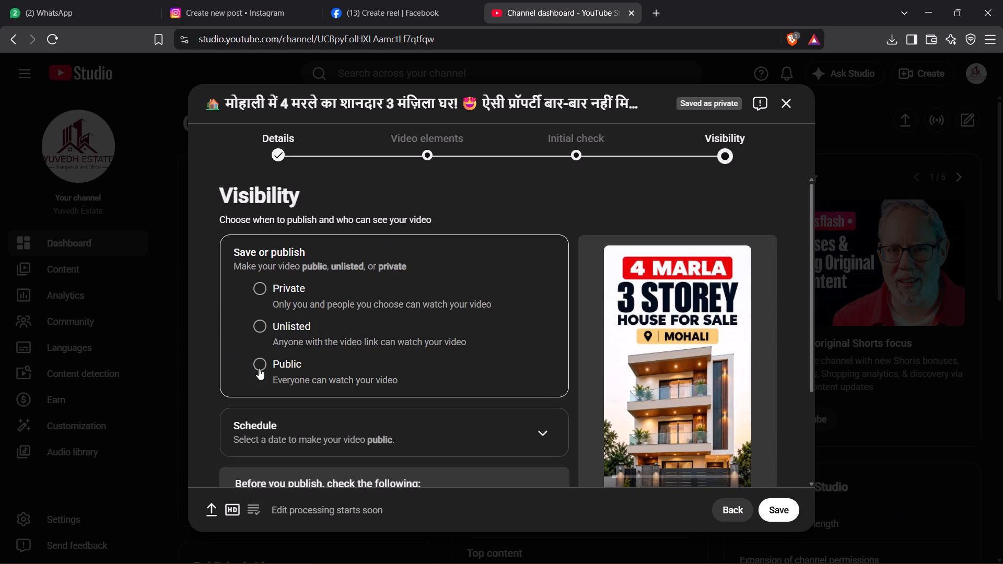
{"action": "left_click", "coordinate": [259, 368]}
{"action": "scroll", "coordinate": [495, 340], "scroll_direction": "down", "scroll_amount": 3}
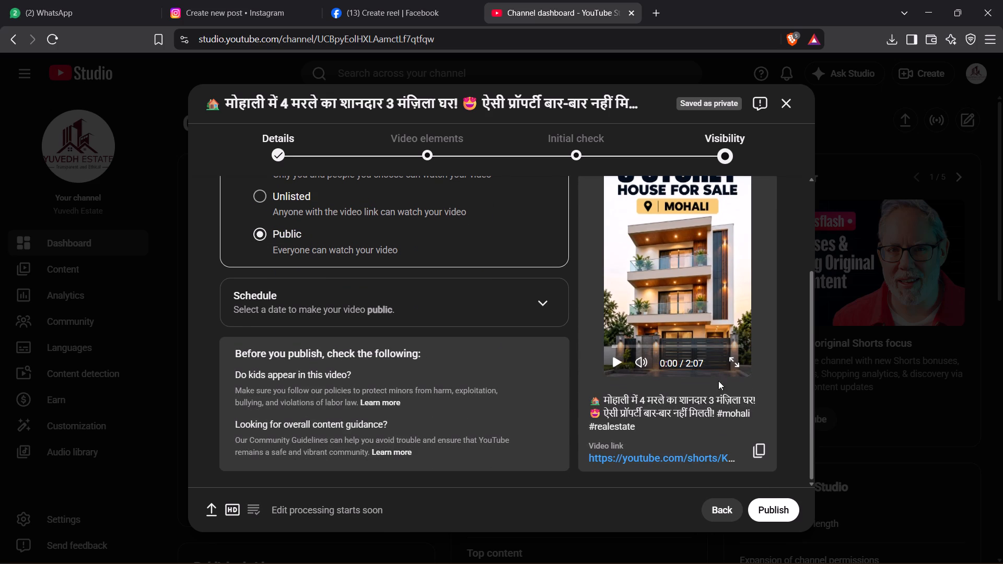
{"action": "left_click", "coordinate": [751, 510]}
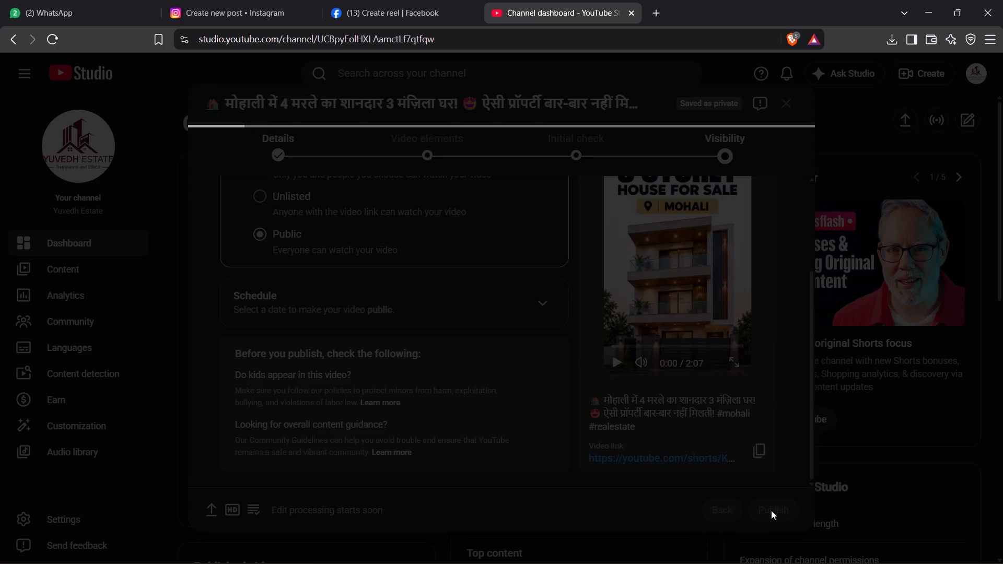
{"action": "left_click", "coordinate": [771, 510]}
Switch to the Facebook reel being created and play the video with its current Global Genius track.
{"action": "left_click", "coordinate": [381, 4]}
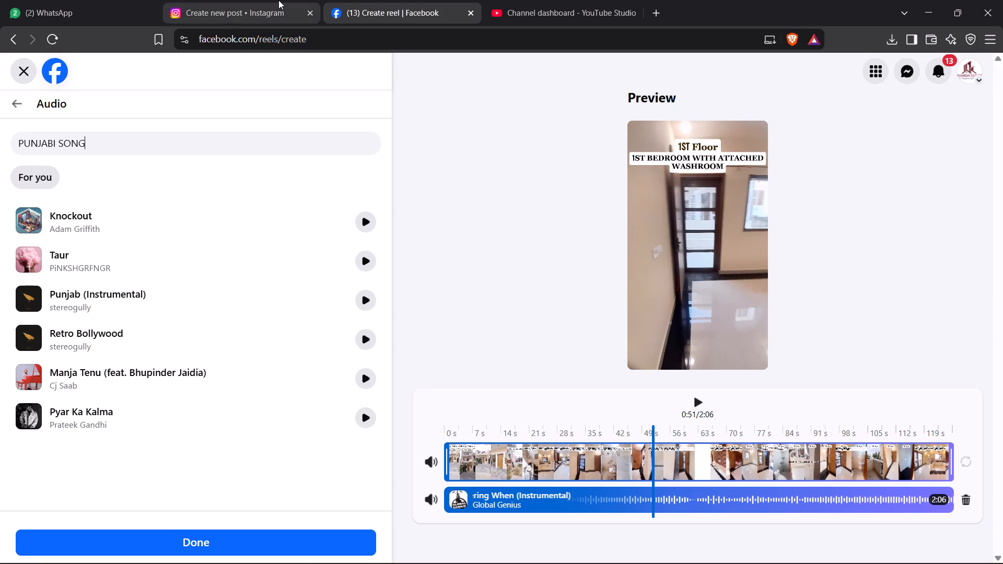
{"action": "left_click", "coordinate": [704, 401]}
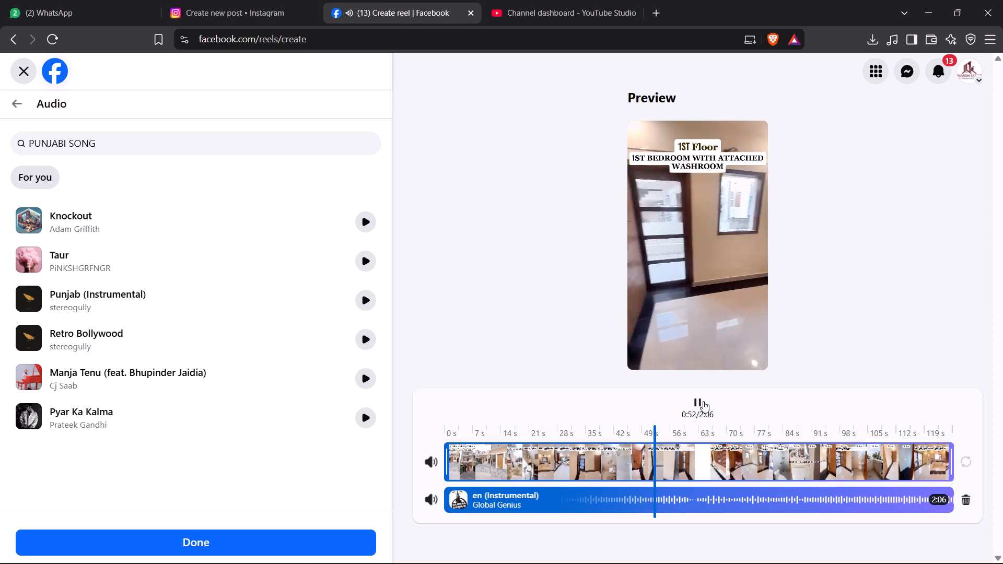
{"action": "left_click", "coordinate": [551, 424]}
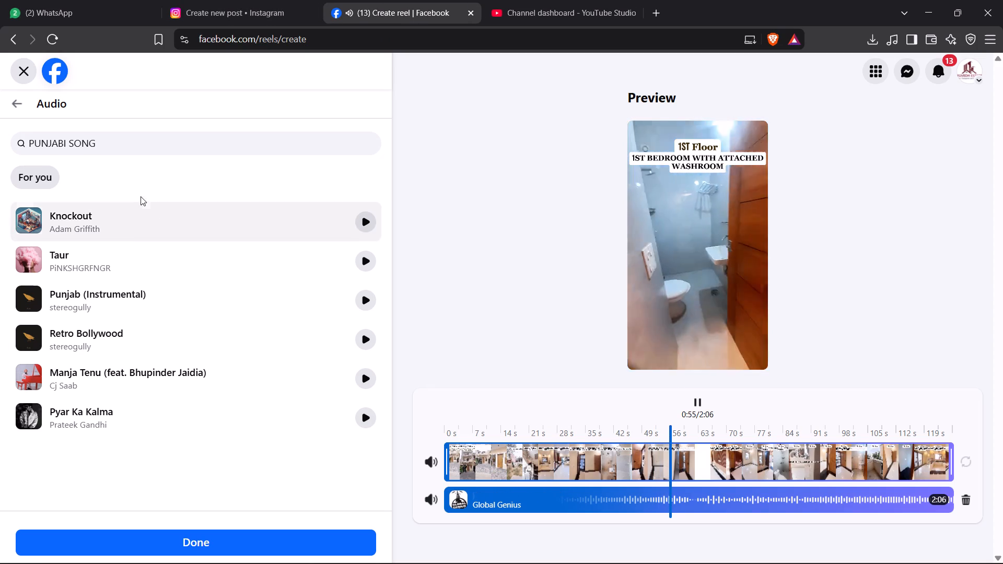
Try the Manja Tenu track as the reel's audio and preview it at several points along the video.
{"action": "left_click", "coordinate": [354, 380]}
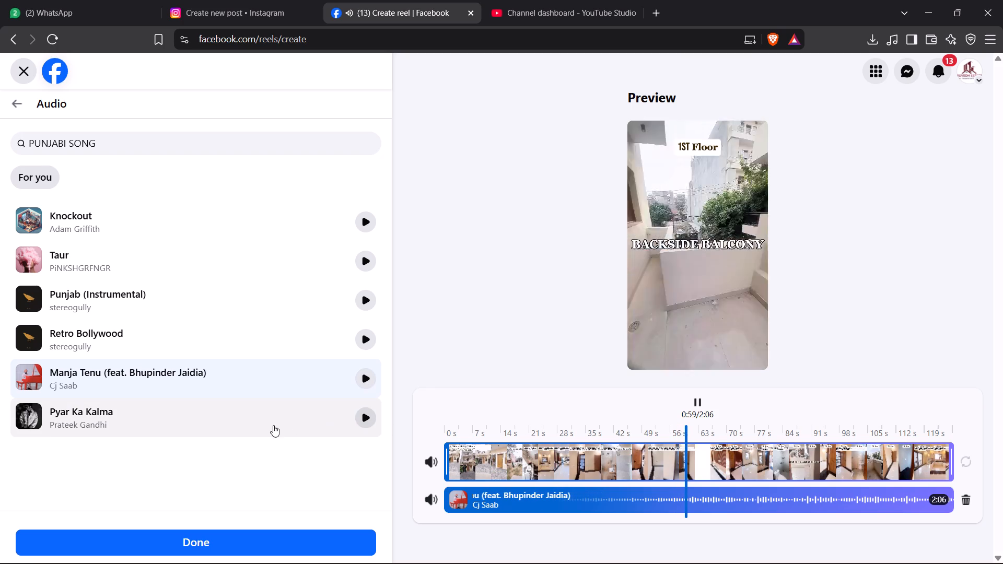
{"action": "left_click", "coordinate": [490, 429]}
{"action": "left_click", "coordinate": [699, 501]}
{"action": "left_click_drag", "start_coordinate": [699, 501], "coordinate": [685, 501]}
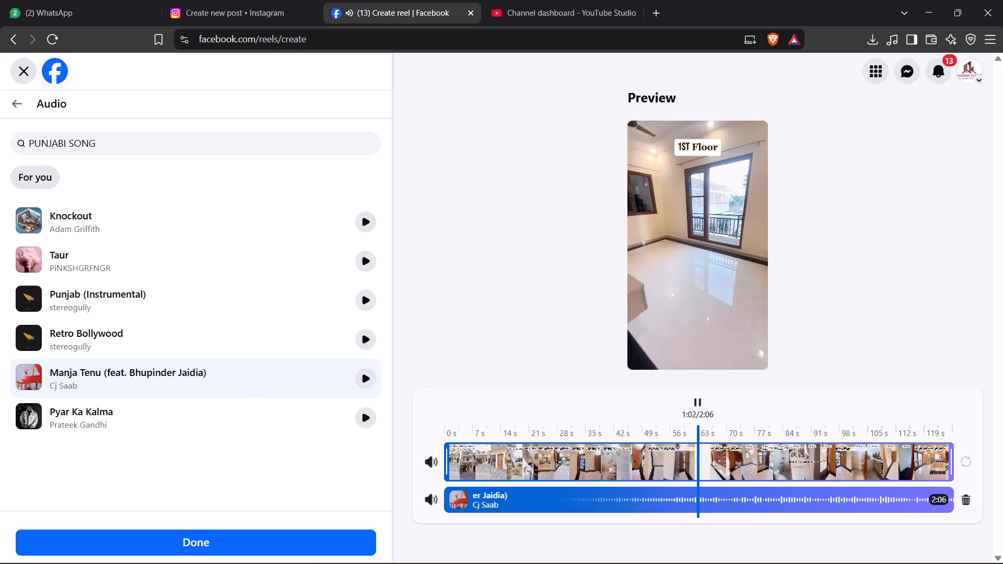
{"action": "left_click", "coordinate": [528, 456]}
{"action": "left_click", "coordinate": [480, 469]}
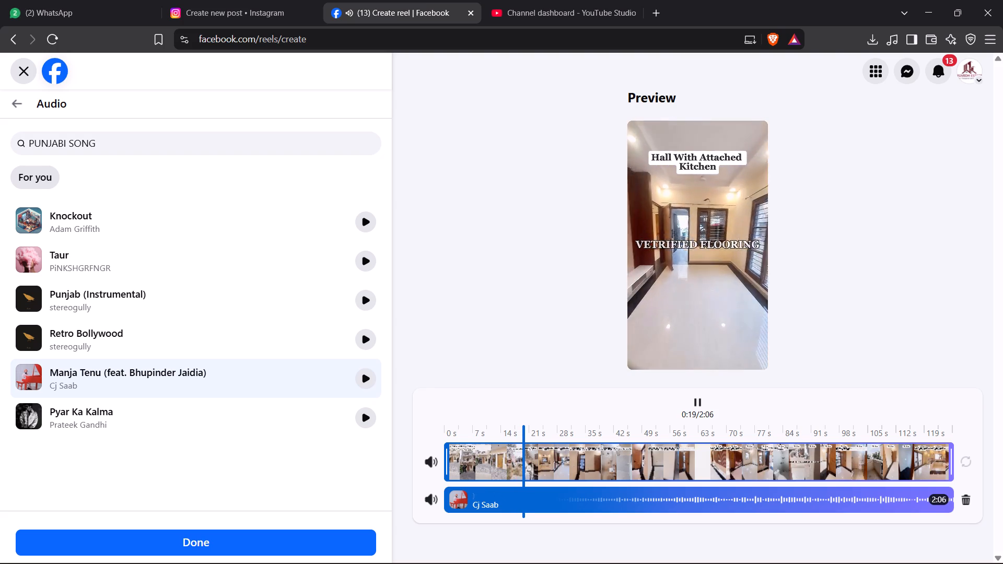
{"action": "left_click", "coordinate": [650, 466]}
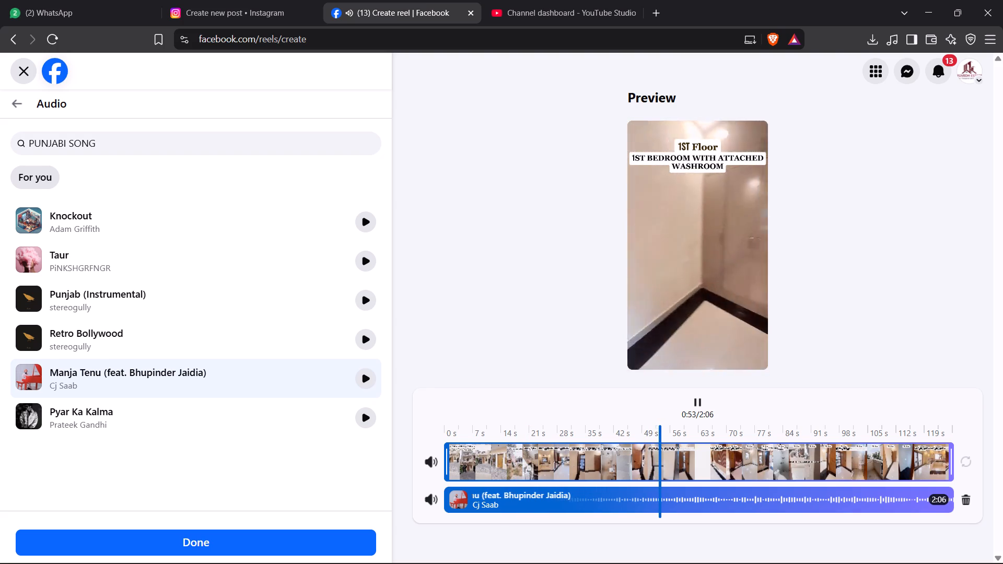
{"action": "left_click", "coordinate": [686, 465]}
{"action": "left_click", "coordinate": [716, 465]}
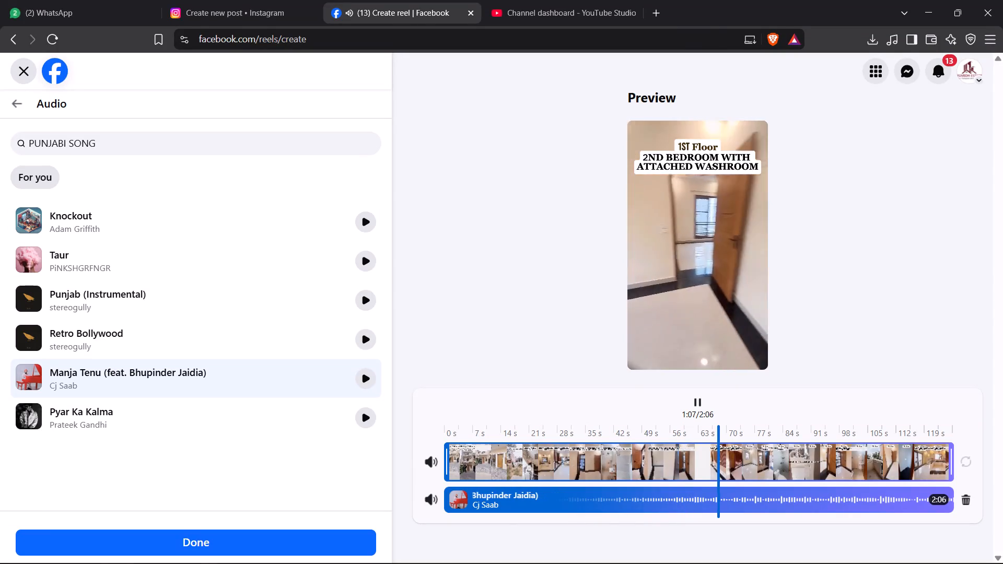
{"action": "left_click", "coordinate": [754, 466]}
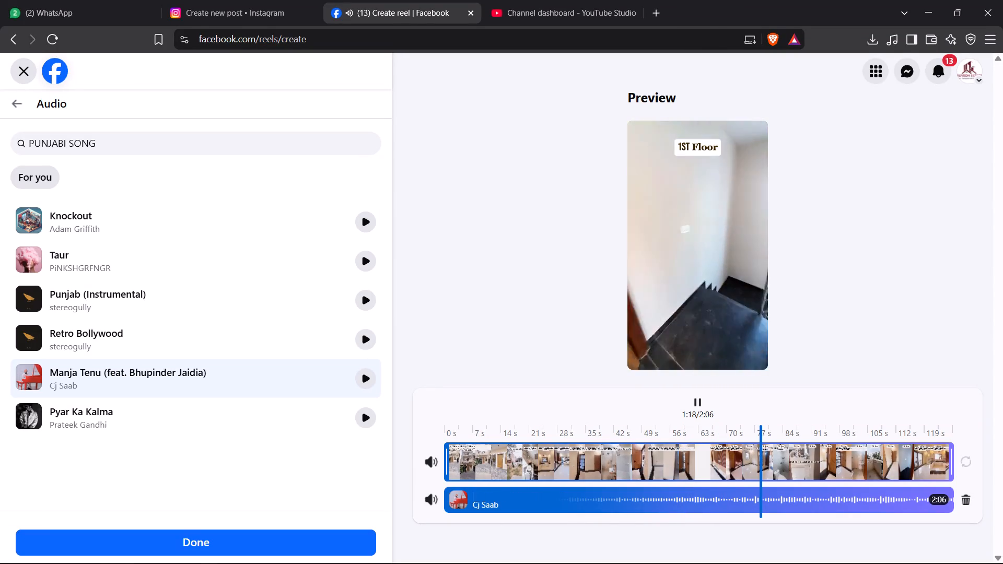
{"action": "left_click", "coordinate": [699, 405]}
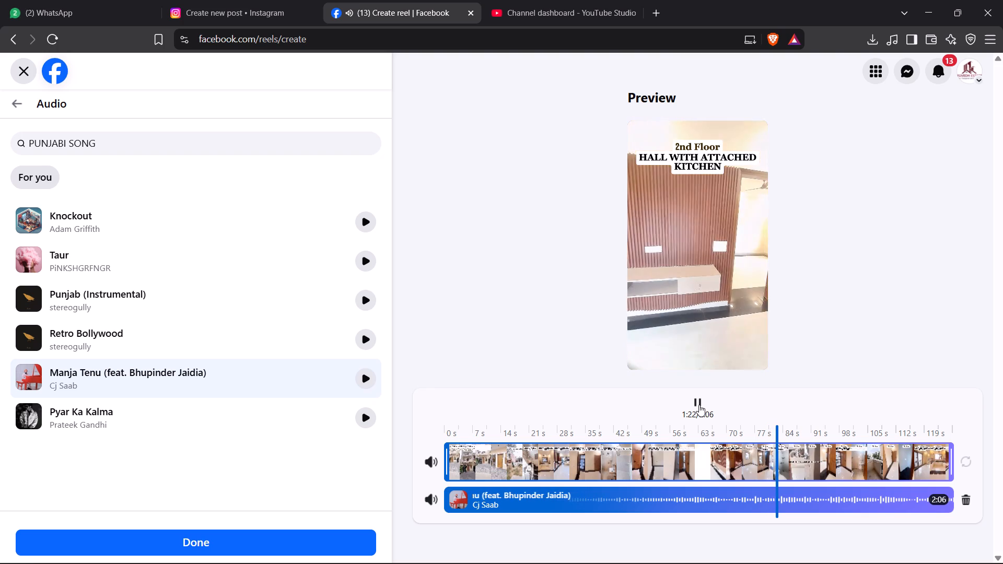
Play the opening seconds of the reel with the Manja Tenu track and return the playhead to 0:00.
{"action": "left_click", "coordinate": [458, 471]}
{"action": "left_click_drag", "start_coordinate": [458, 471], "coordinate": [449, 469]}
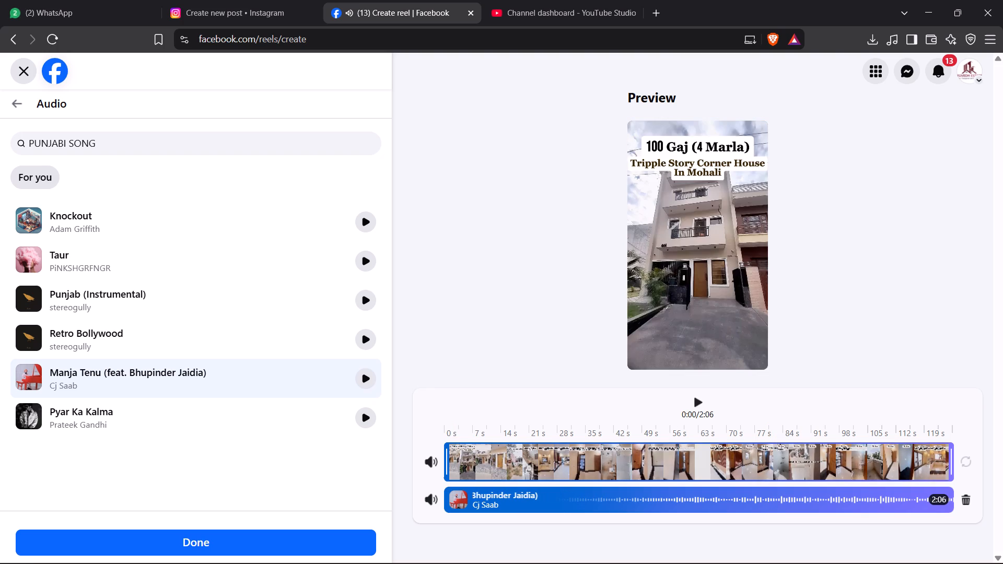
{"action": "left_click_drag", "start_coordinate": [449, 469], "coordinate": [445, 468]}
{"action": "left_click", "coordinate": [694, 400]}
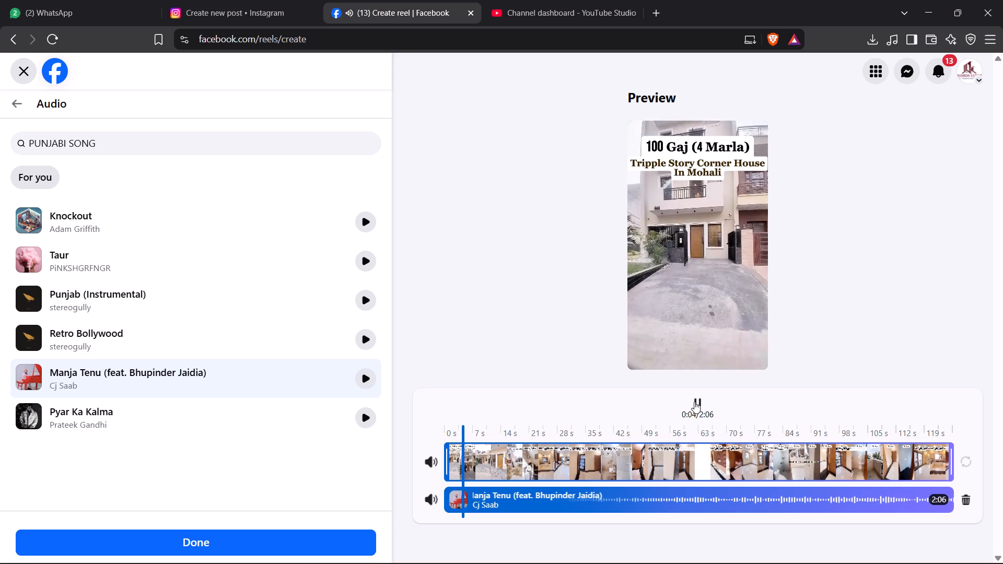
{"action": "left_click", "coordinate": [696, 403]}
{"action": "left_click", "coordinate": [461, 468]}
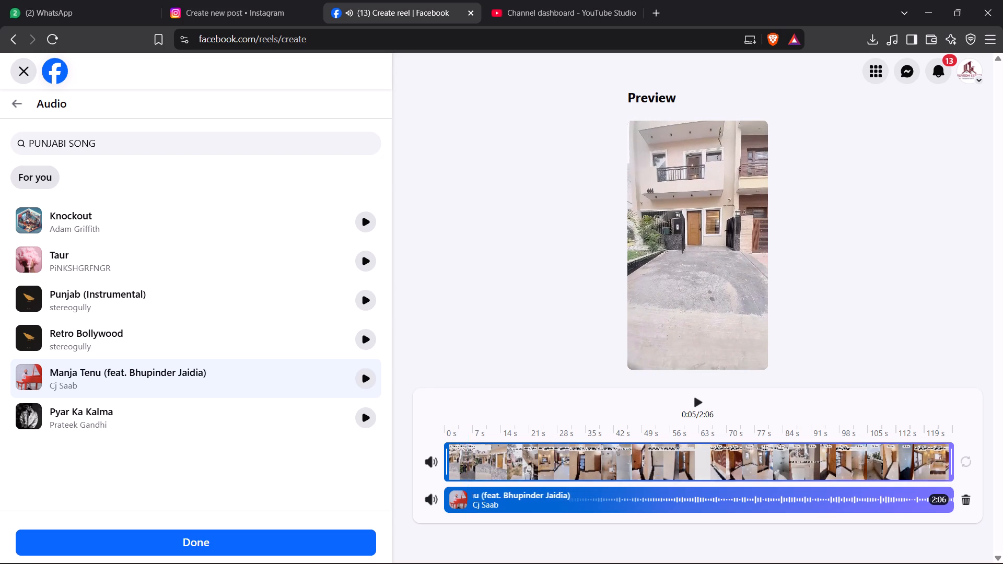
{"action": "left_click_drag", "start_coordinate": [461, 468], "coordinate": [423, 472]}
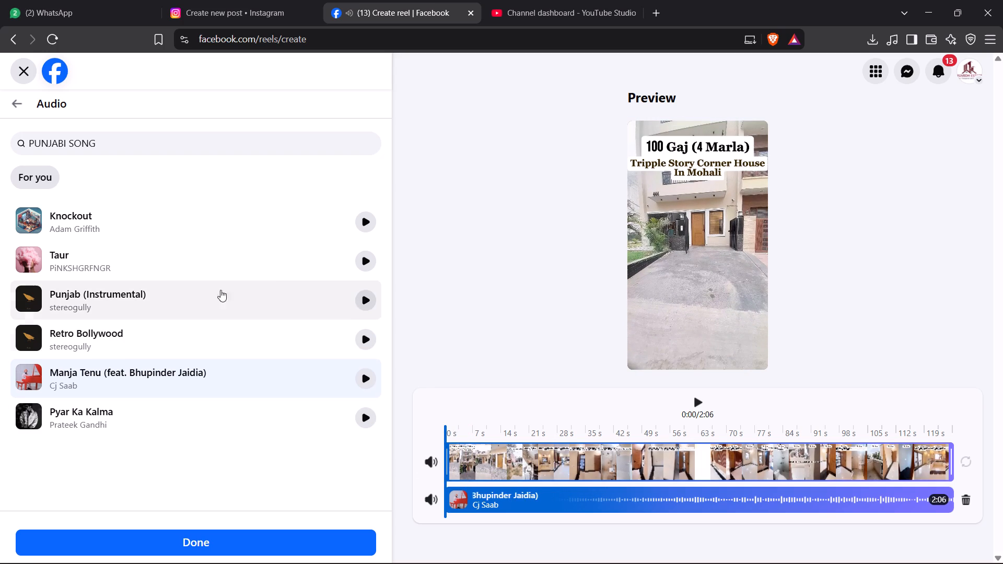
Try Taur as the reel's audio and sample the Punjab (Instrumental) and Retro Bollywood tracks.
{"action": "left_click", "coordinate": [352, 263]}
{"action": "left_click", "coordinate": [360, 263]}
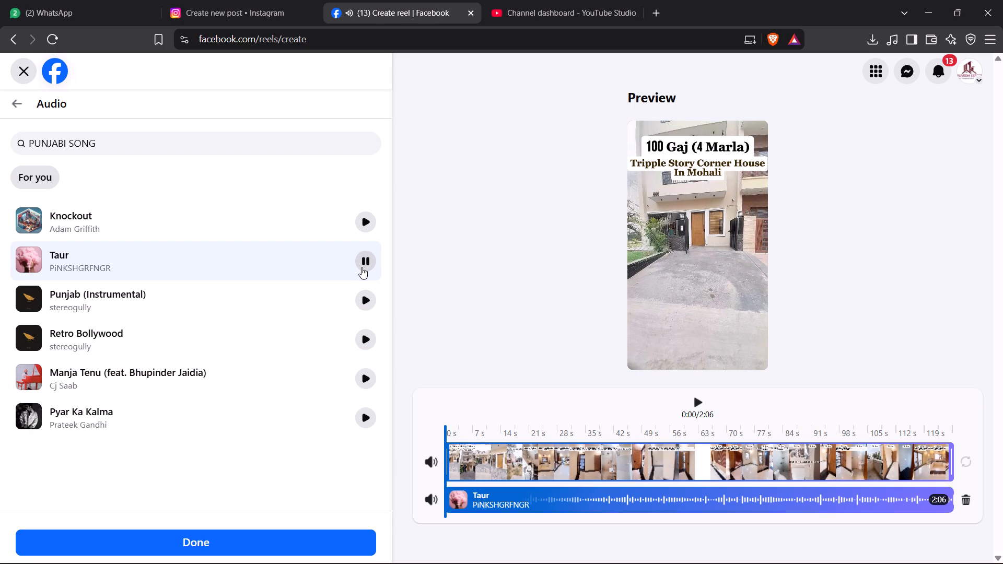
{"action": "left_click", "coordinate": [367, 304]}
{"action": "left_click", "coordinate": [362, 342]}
Play the reel with the Taur track from around the middle of the video.
{"action": "left_click", "coordinate": [551, 457]}
{"action": "left_click", "coordinate": [680, 459]}
{"action": "left_click", "coordinate": [703, 396]}
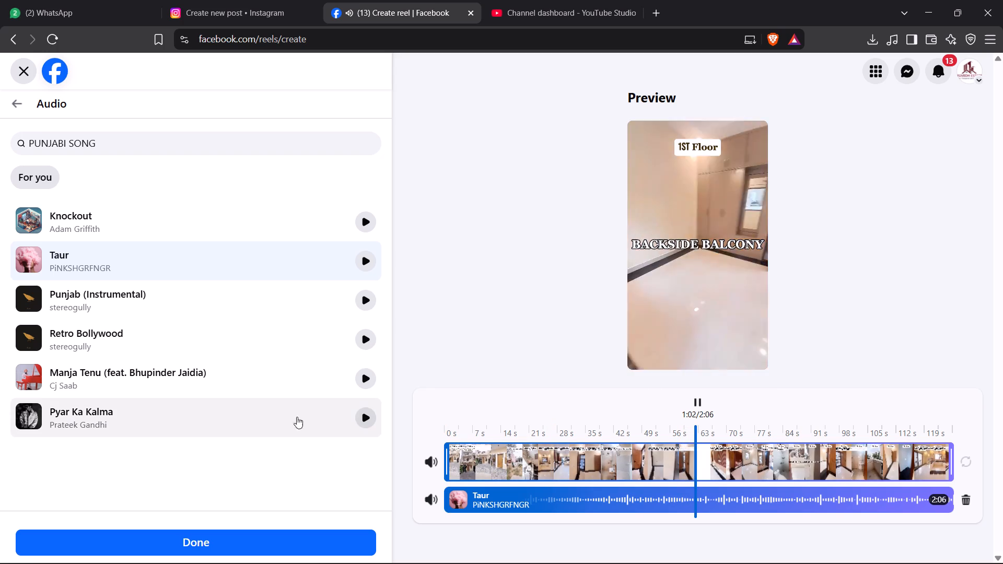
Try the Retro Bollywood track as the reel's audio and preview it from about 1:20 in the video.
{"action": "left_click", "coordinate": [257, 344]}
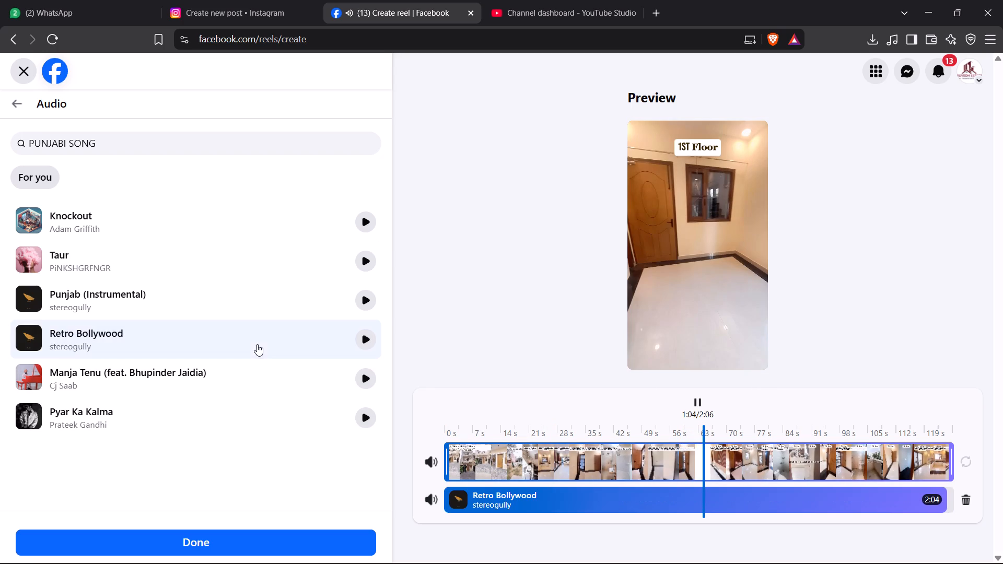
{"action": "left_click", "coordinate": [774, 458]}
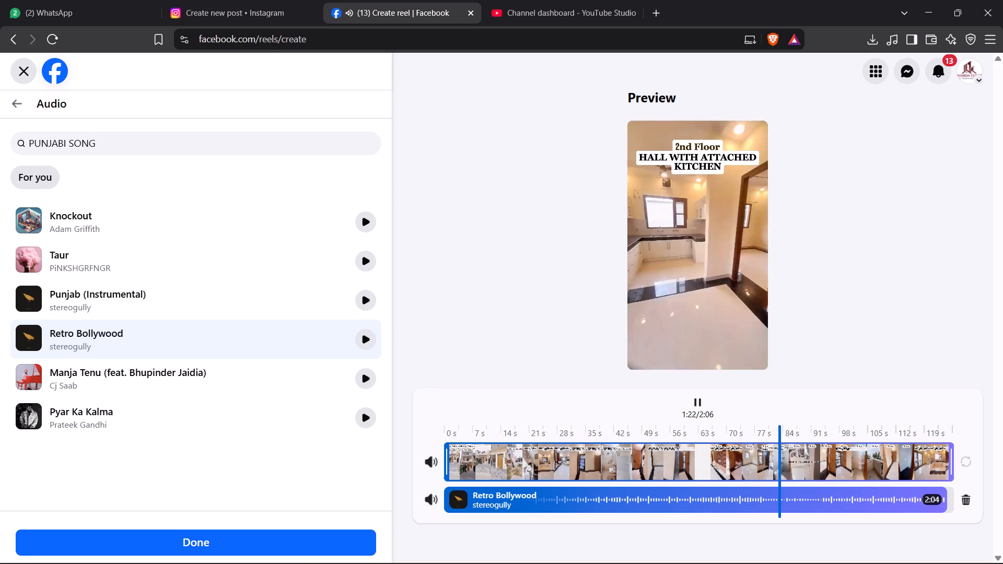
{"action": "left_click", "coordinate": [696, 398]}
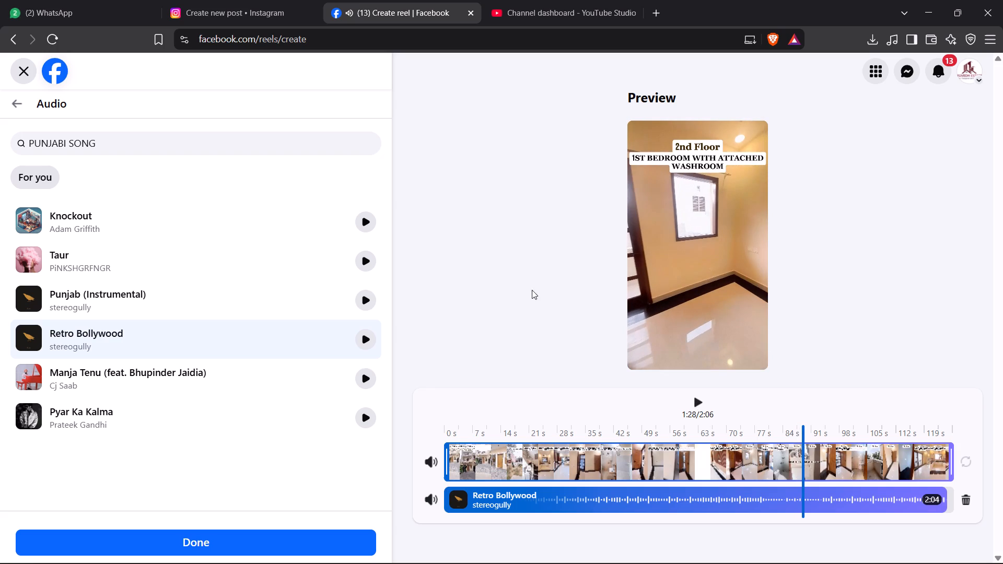
Switch to the Instagram new reel draft and briefly play its video.
{"action": "left_click", "coordinate": [209, 0]}
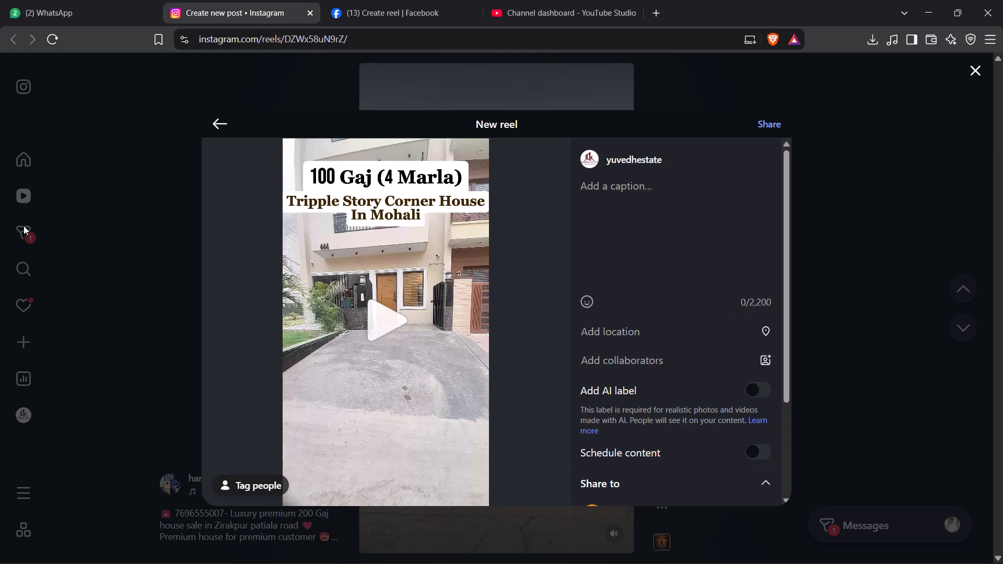
{"action": "left_click", "coordinate": [380, 310]}
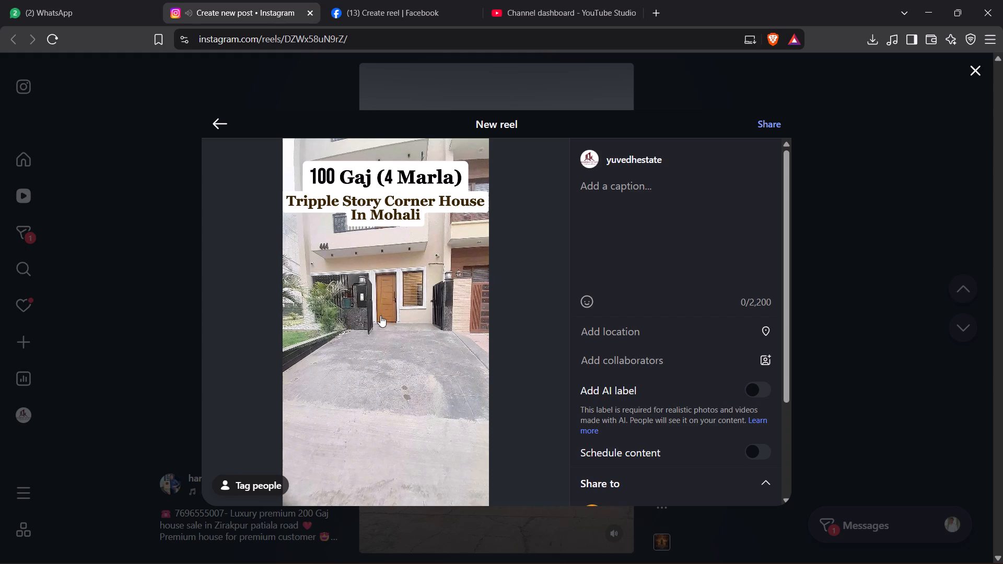
{"action": "left_click", "coordinate": [380, 316]}
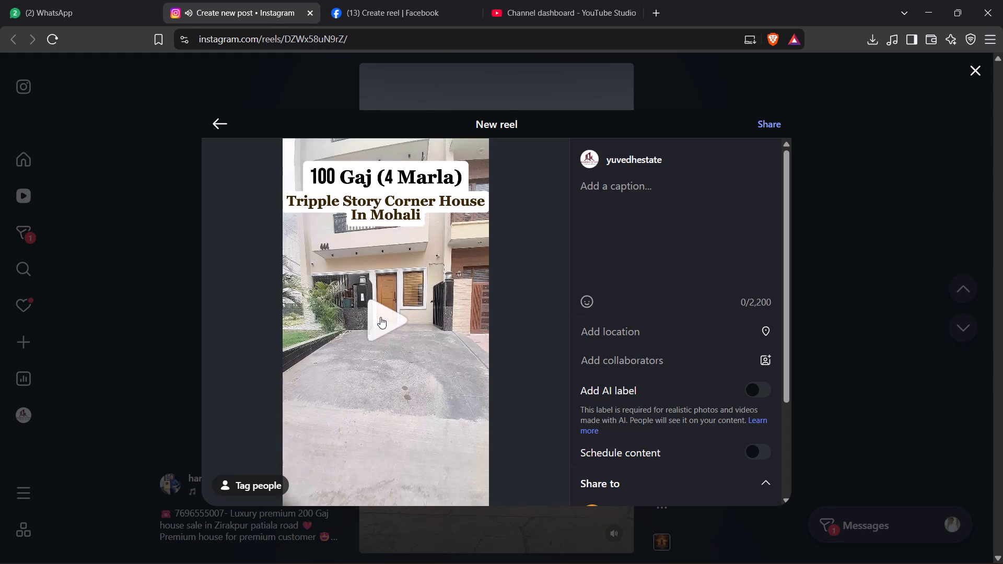
Return to the Facebook reel, set Manja Tenu as its audio, and preview it from the start, middle and about 1:20.
{"action": "left_click", "coordinate": [409, 2]}
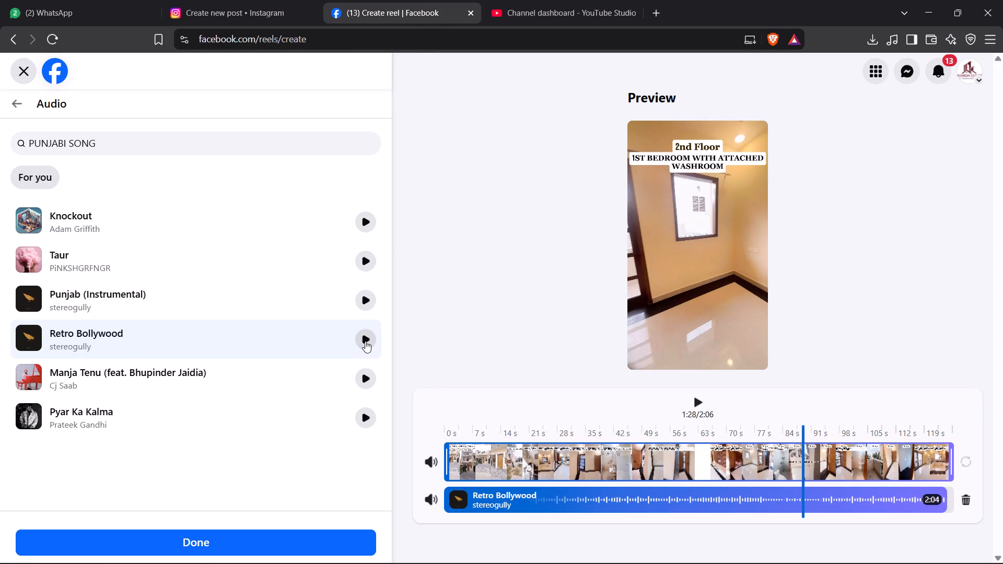
{"action": "left_click", "coordinate": [346, 380]}
{"action": "left_click", "coordinate": [477, 467]}
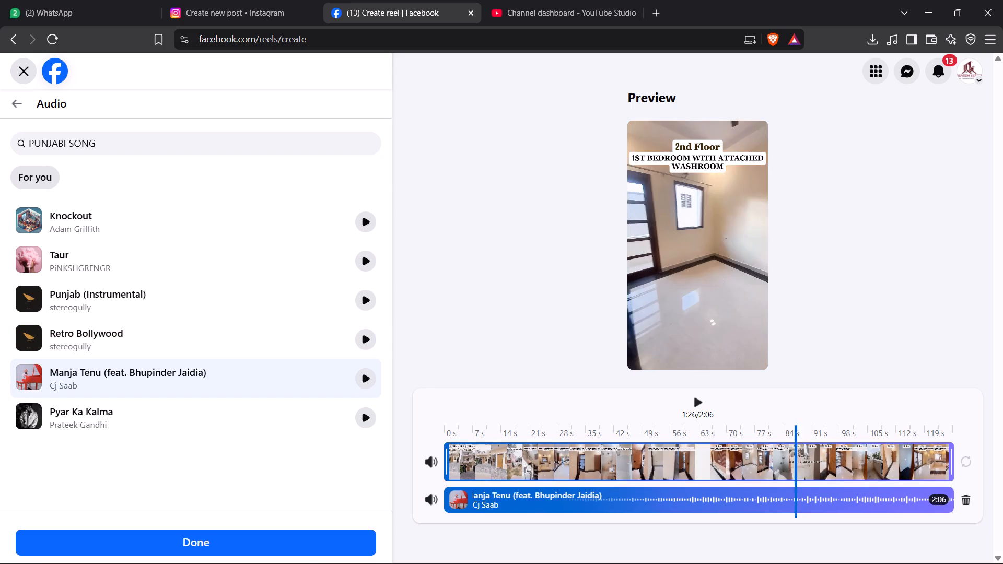
{"action": "left_click_drag", "start_coordinate": [477, 466], "coordinate": [447, 468]}
{"action": "left_click", "coordinate": [696, 406]}
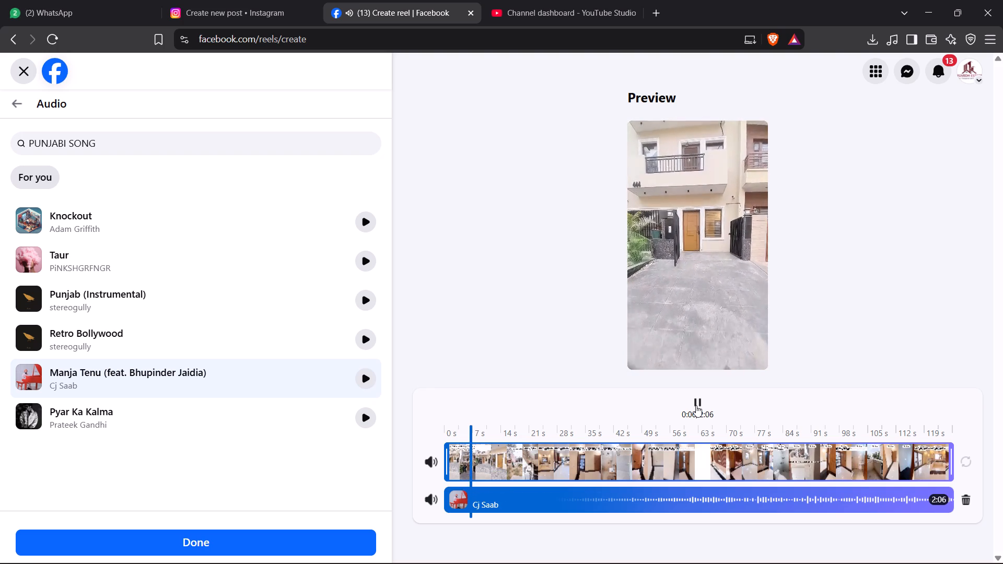
{"action": "left_click", "coordinate": [695, 464]}
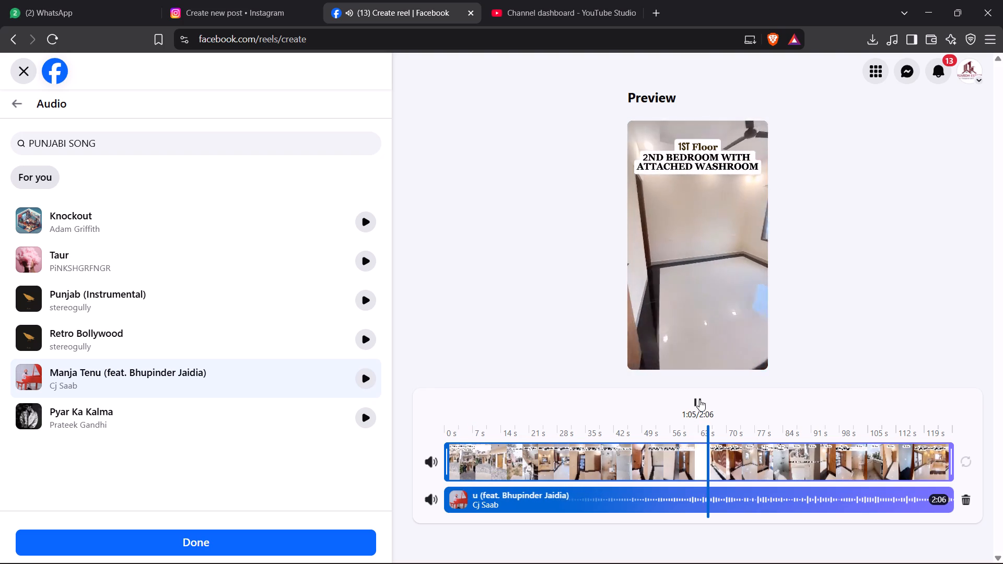
{"action": "left_click", "coordinate": [771, 448]}
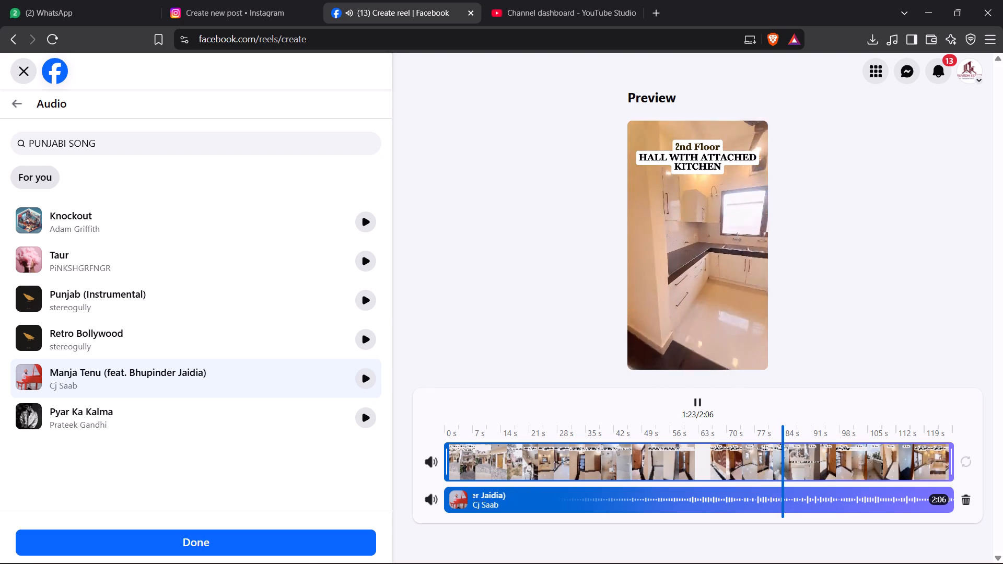
{"action": "left_click", "coordinate": [696, 401]}
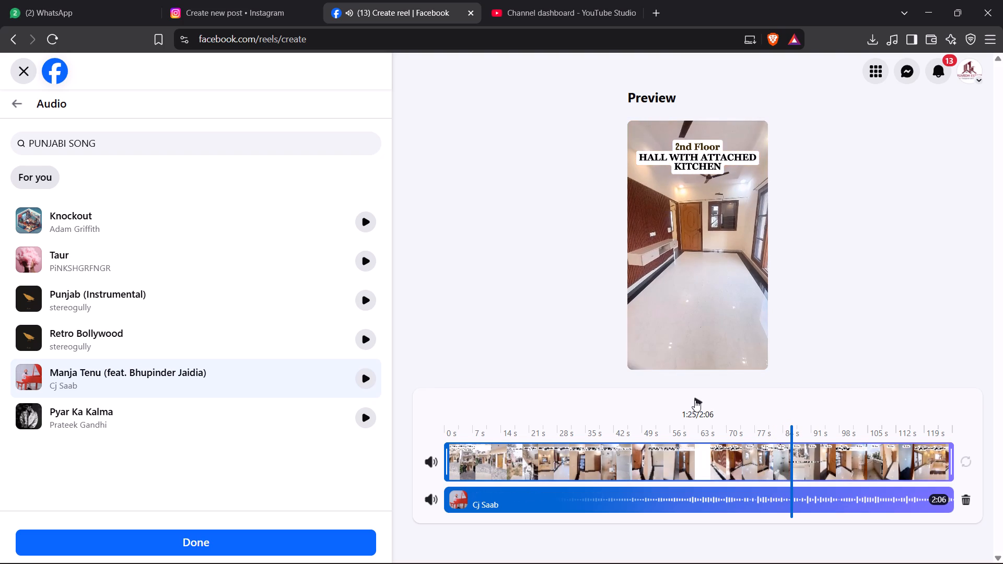
{"action": "left_click", "coordinate": [701, 498]}
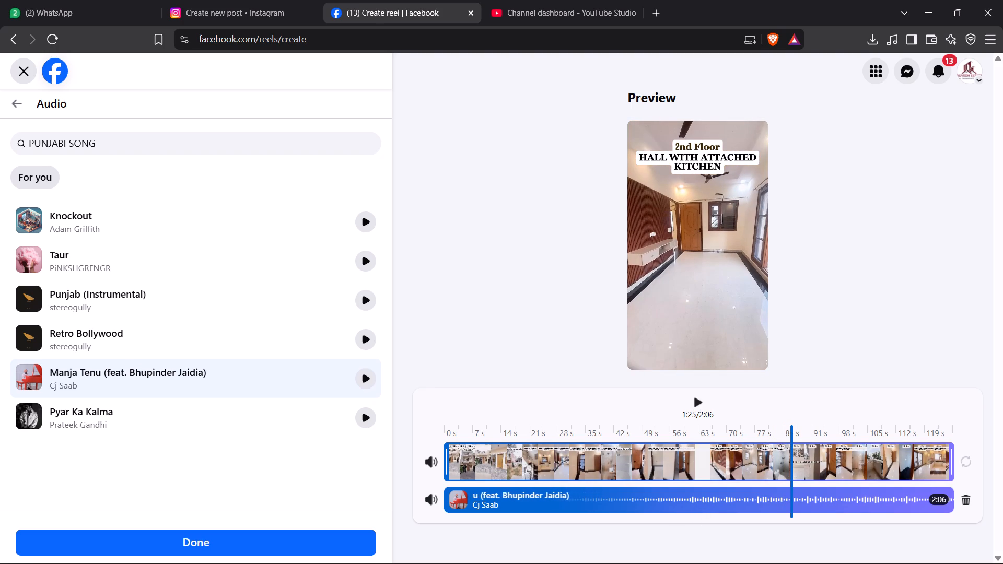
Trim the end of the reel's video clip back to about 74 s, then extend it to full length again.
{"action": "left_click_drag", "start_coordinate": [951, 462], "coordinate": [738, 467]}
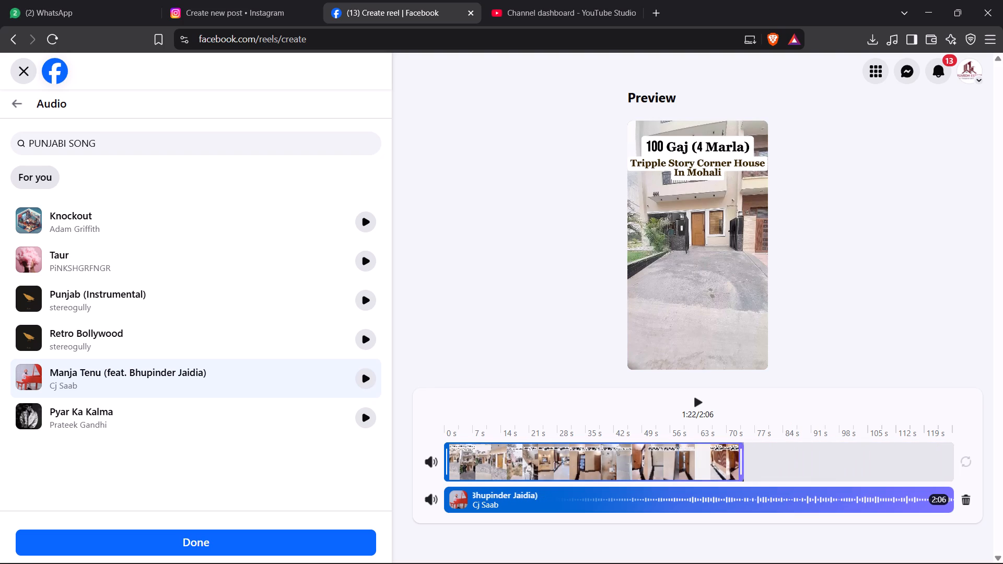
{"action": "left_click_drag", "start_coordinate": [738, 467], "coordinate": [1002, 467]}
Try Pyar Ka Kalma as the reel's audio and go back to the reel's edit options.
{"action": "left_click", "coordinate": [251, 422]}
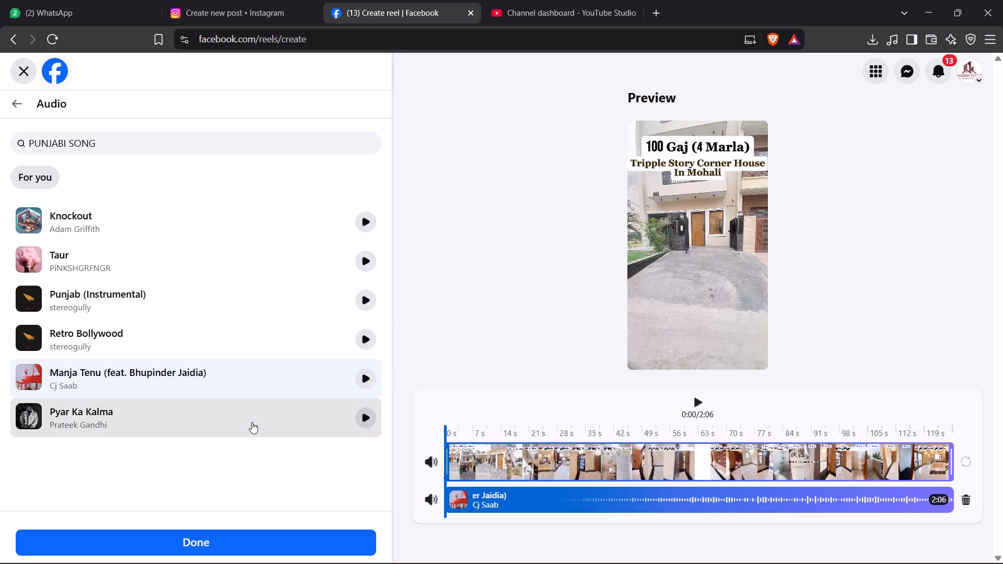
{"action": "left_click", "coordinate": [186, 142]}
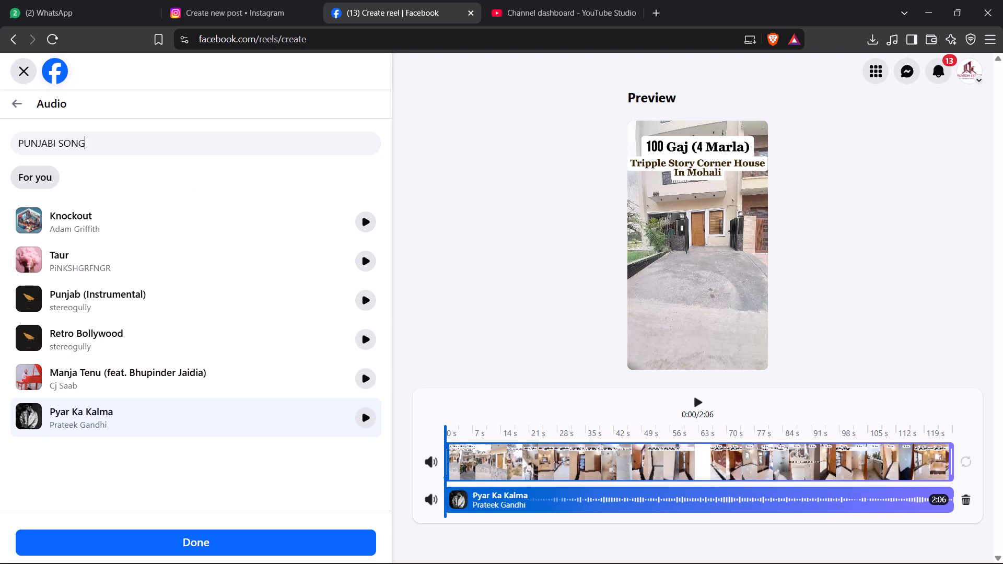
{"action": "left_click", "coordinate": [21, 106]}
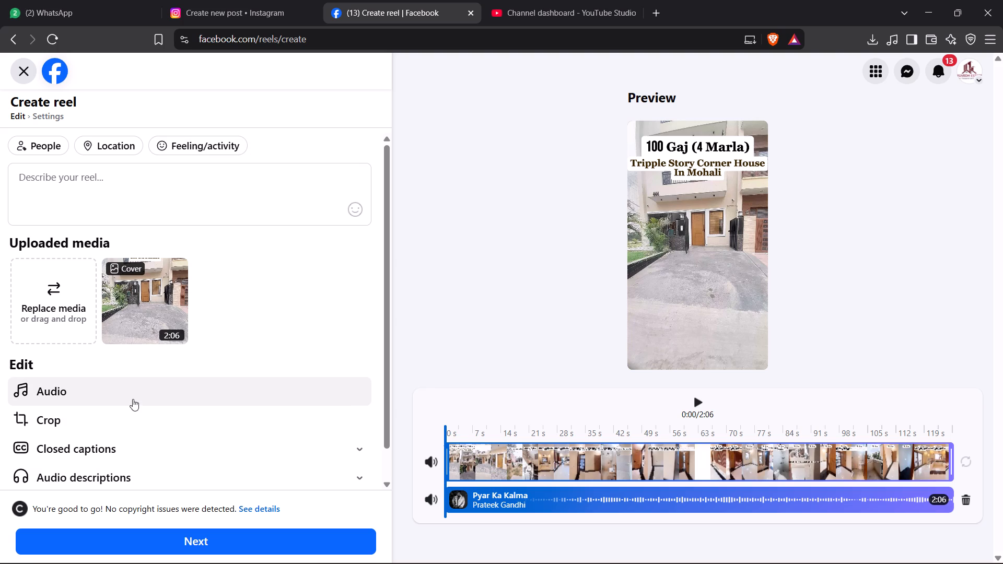
Expand the reel's audio descriptions section and look over its options.
{"action": "double_click", "coordinate": [133, 476]}
{"action": "left_click", "coordinate": [134, 476]}
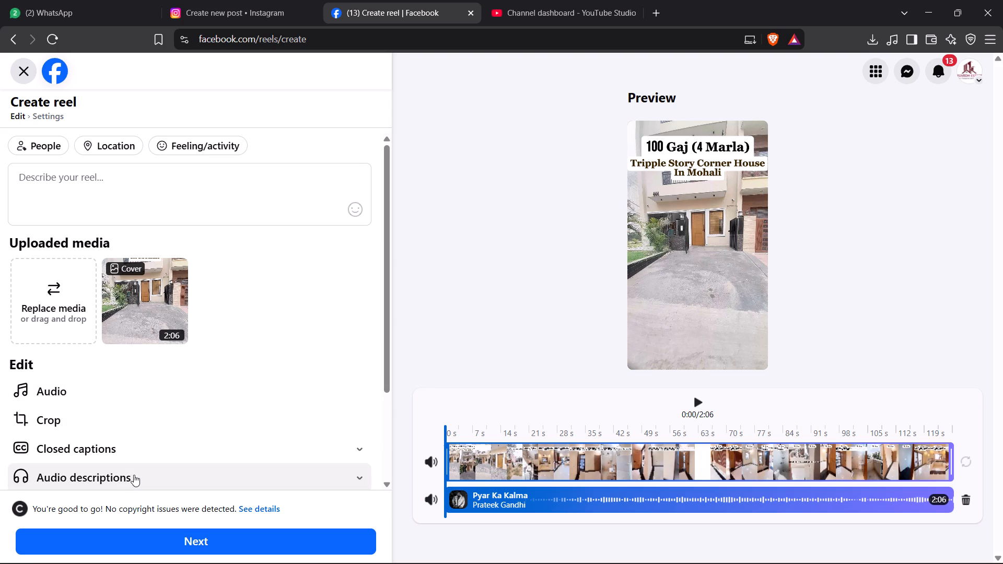
{"action": "scroll", "coordinate": [169, 455], "scroll_direction": "down", "scroll_amount": 4}
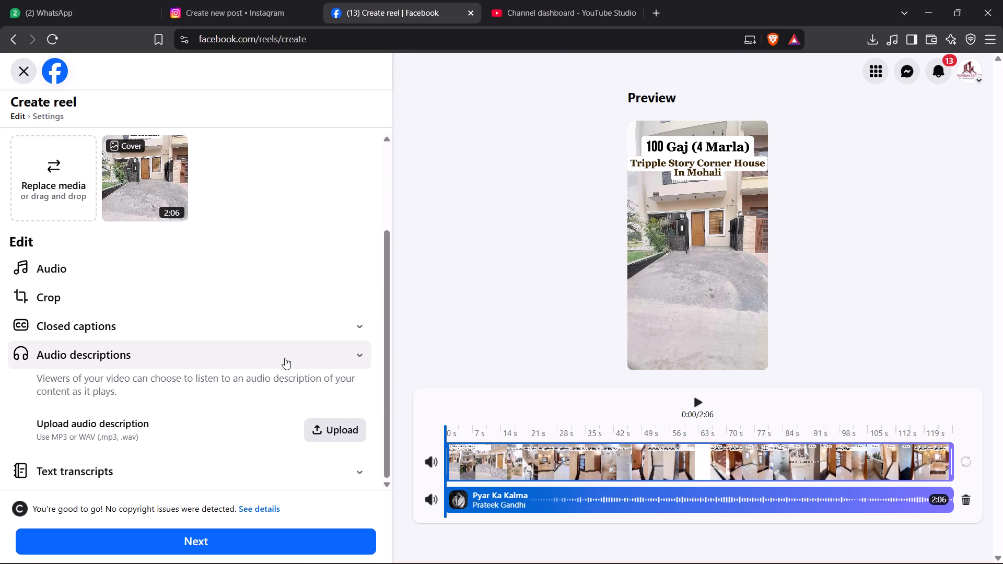
Search the reel's audio library for JANEMA and briefly listen to the Beparwaah track.
{"action": "left_click", "coordinate": [200, 272]}
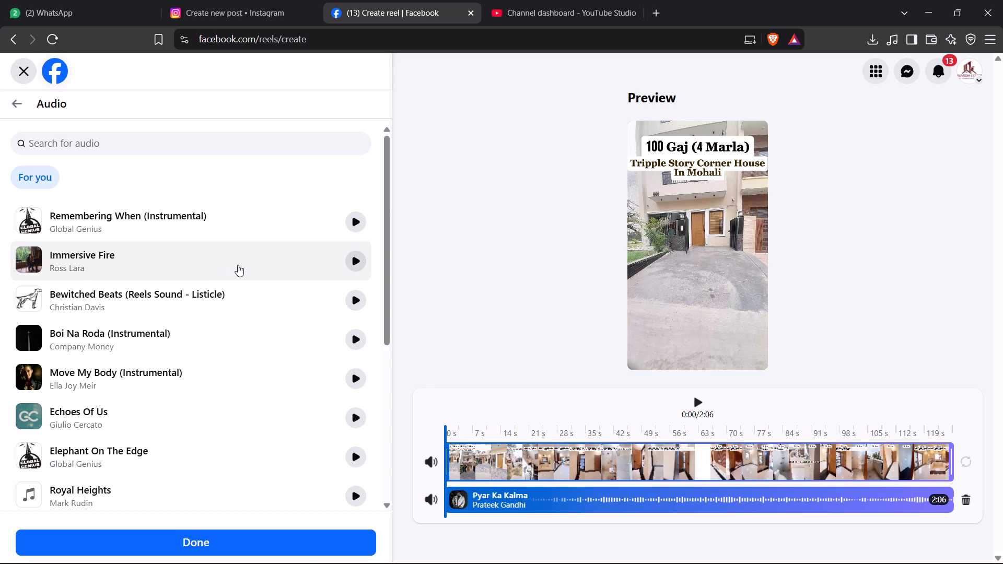
{"action": "left_click", "coordinate": [159, 138]}
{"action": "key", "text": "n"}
{"action": "key", "text": "BackSpace"}
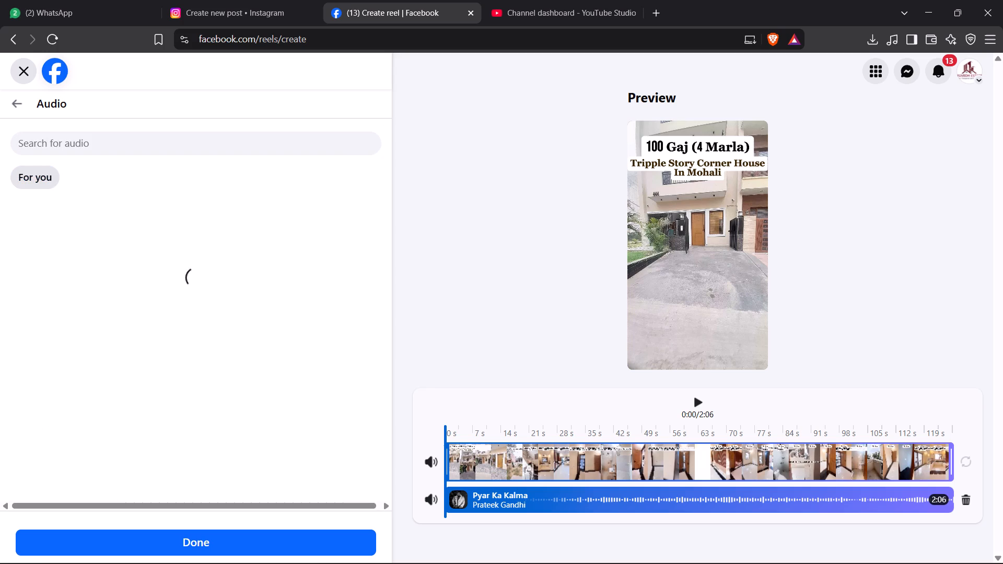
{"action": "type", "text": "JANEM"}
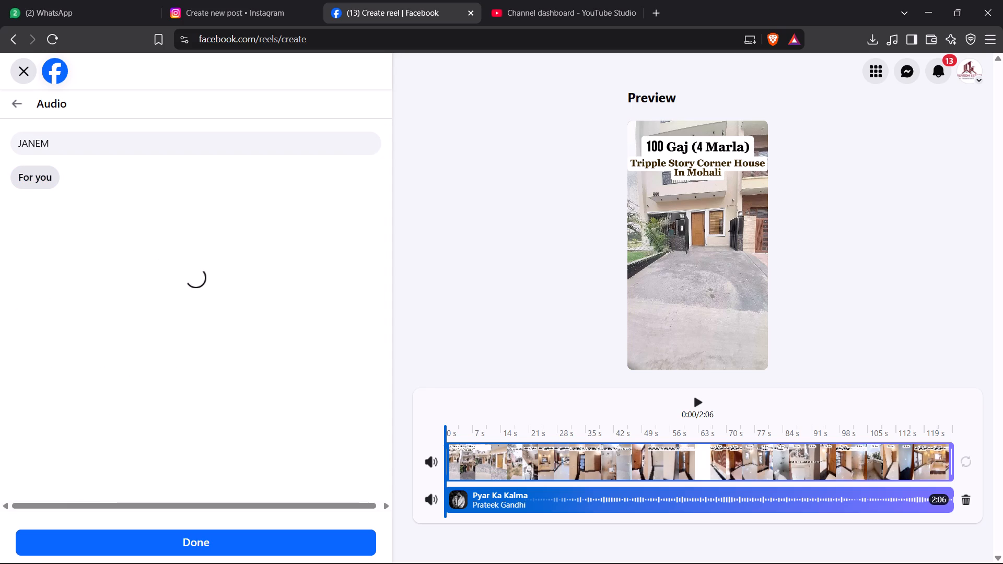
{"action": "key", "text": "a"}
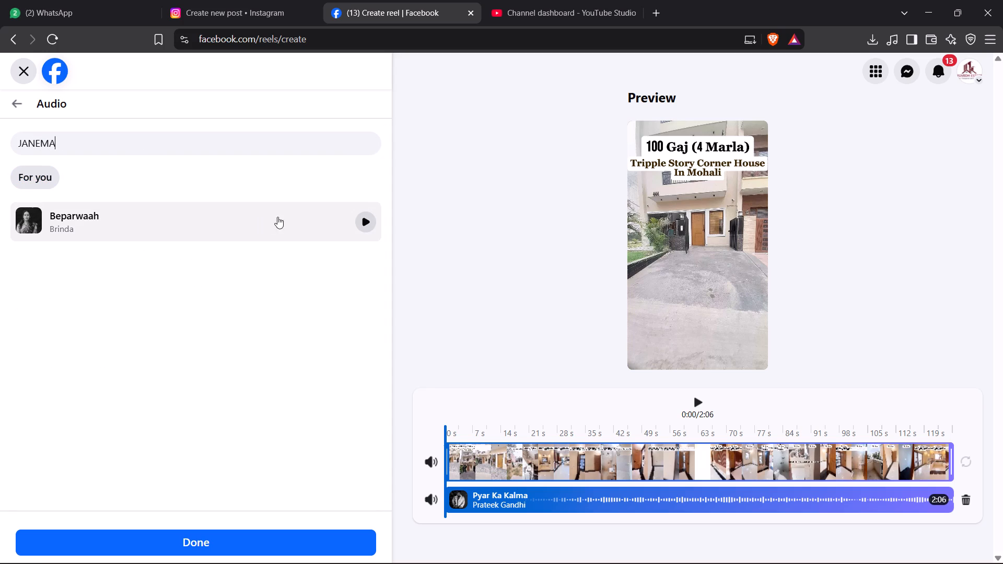
{"action": "left_click", "coordinate": [364, 226]}
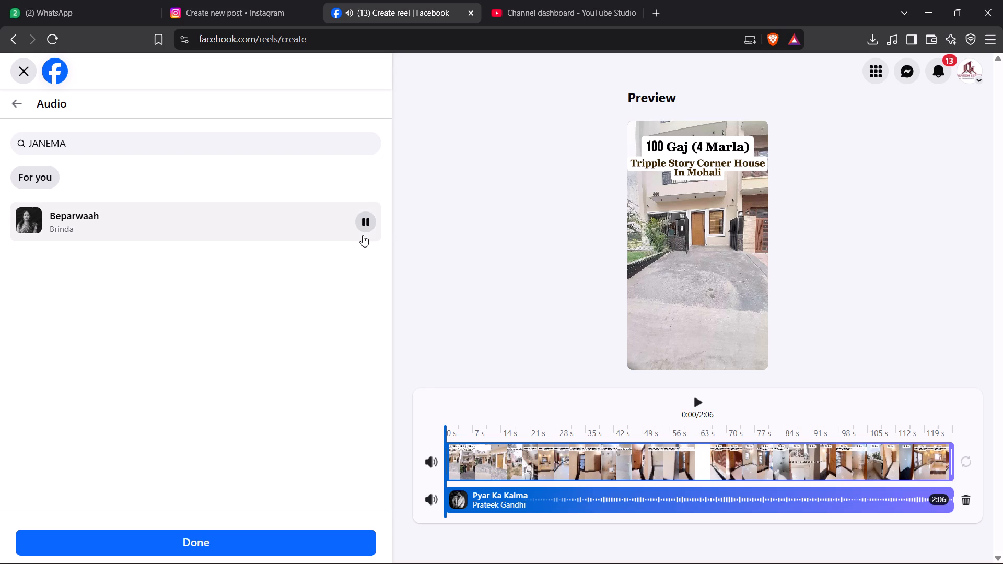
{"action": "left_click", "coordinate": [364, 229]}
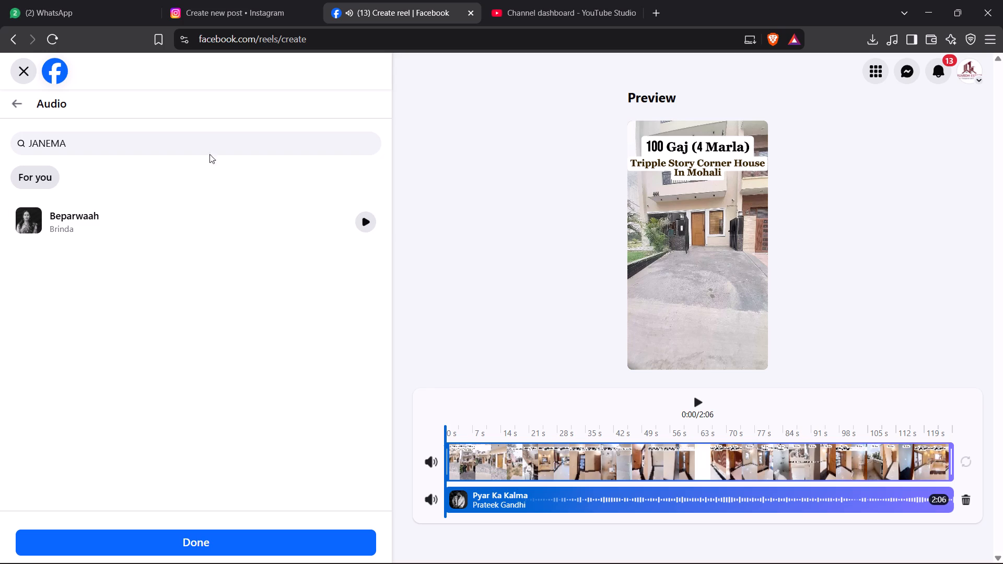
Search the audio library for HINDI SONG and look through the listed tracks.
{"action": "left_click", "coordinate": [206, 145]}
{"action": "key", "text": "ctrl+a"}
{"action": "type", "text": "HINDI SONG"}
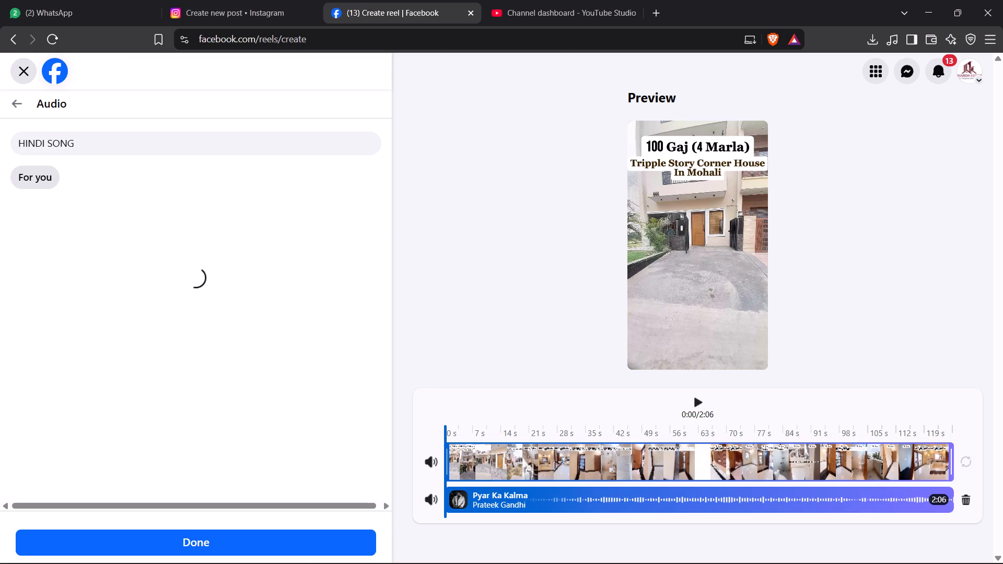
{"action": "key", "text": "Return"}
{"action": "scroll", "coordinate": [115, 310], "scroll_direction": "up", "scroll_amount": 3}
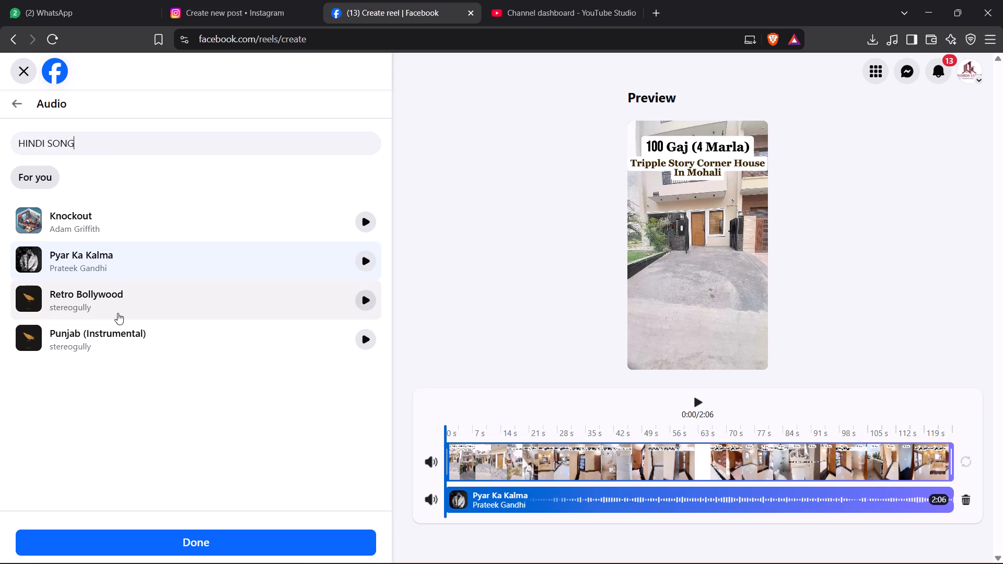
{"action": "scroll", "coordinate": [118, 313], "scroll_direction": "up", "scroll_amount": 20}
{"action": "scroll", "coordinate": [118, 313], "scroll_direction": "up", "scroll_amount": 19}
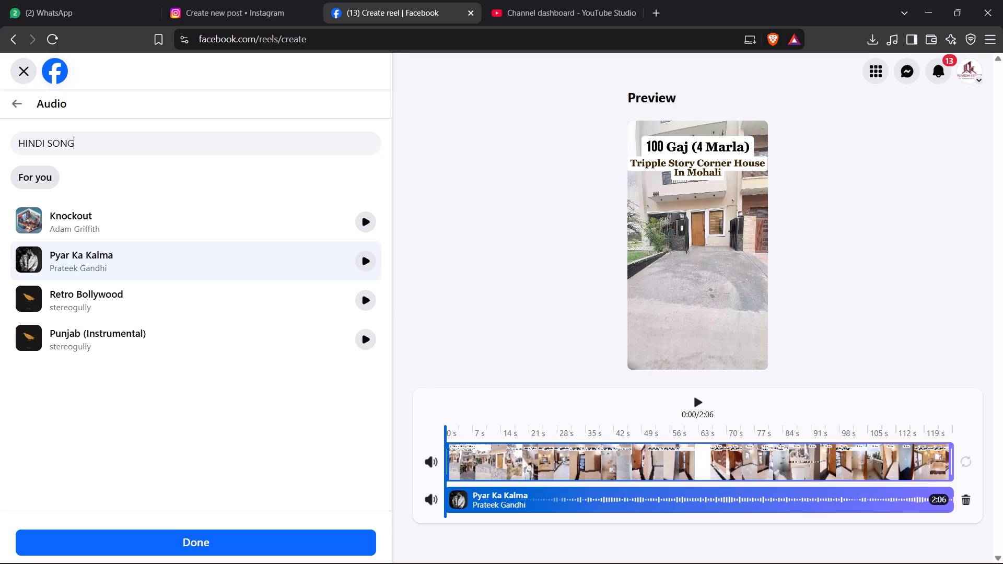
Replace the audio search text with PUNJABI SONG and run the search.
{"action": "left_click", "coordinate": [123, 152]}
{"action": "key", "text": "ctrl+a"}
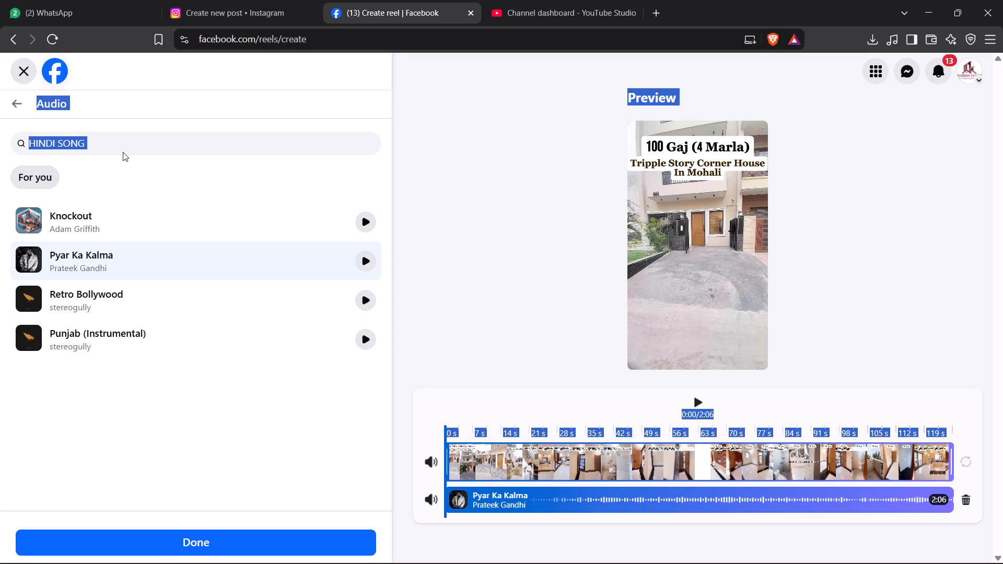
{"action": "left_click", "coordinate": [120, 150]}
{"action": "key", "text": "ctrl+a"}
{"action": "left_click", "coordinate": [121, 150]}
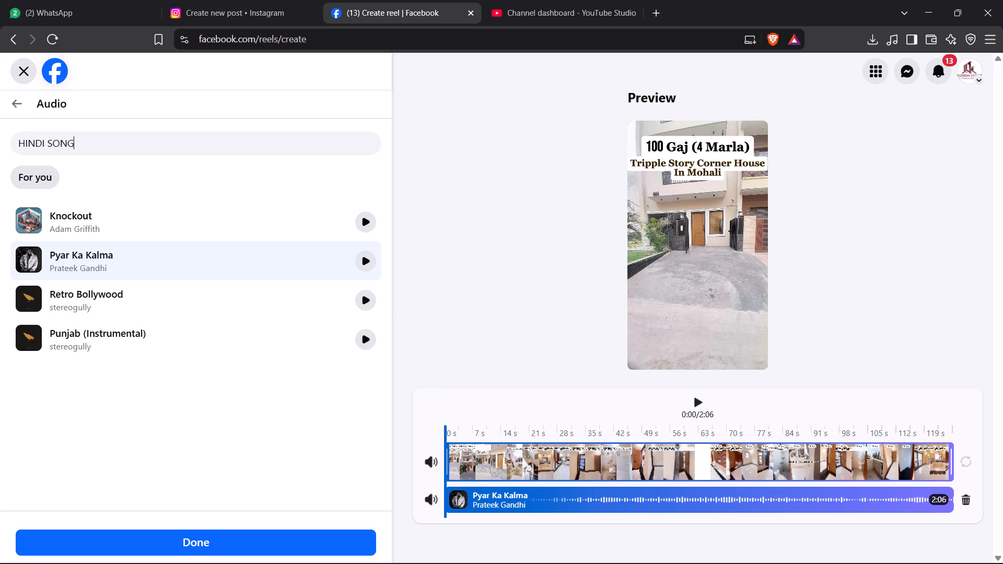
{"action": "key", "text": "ctrl+a"}
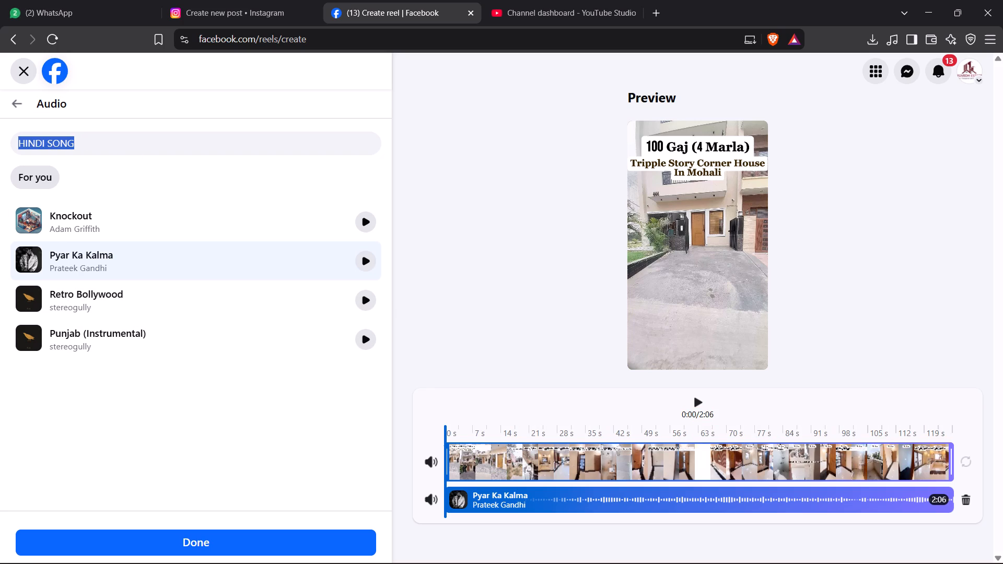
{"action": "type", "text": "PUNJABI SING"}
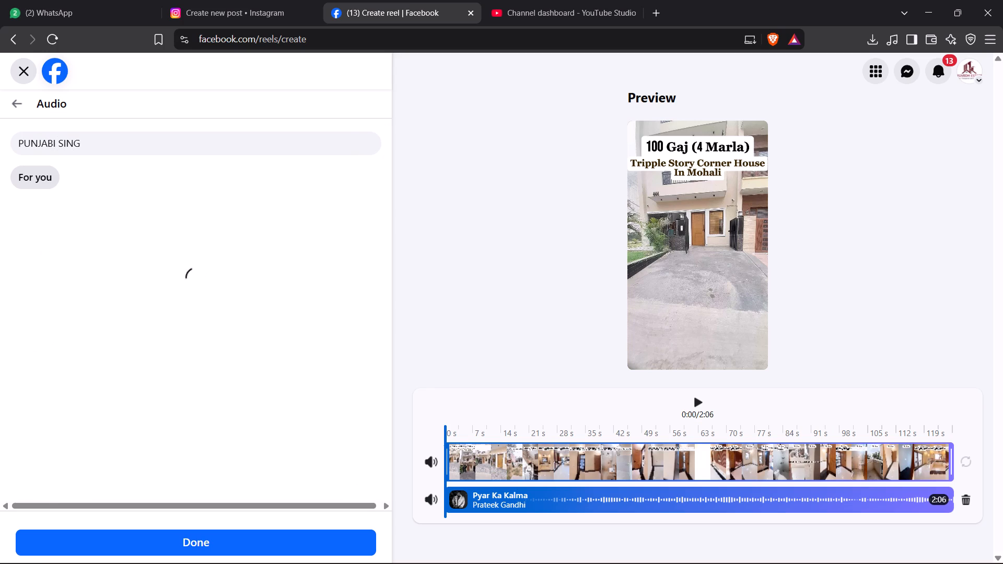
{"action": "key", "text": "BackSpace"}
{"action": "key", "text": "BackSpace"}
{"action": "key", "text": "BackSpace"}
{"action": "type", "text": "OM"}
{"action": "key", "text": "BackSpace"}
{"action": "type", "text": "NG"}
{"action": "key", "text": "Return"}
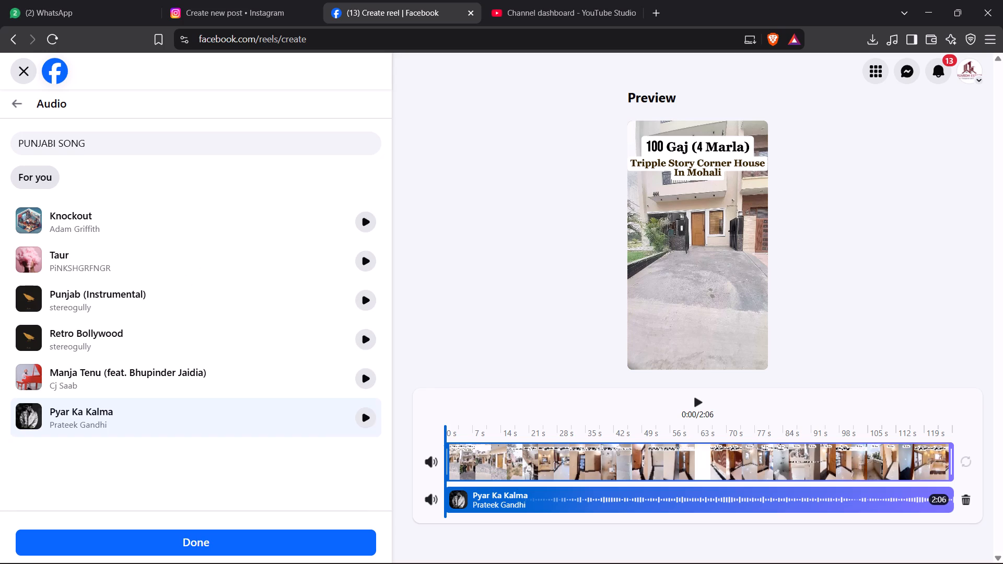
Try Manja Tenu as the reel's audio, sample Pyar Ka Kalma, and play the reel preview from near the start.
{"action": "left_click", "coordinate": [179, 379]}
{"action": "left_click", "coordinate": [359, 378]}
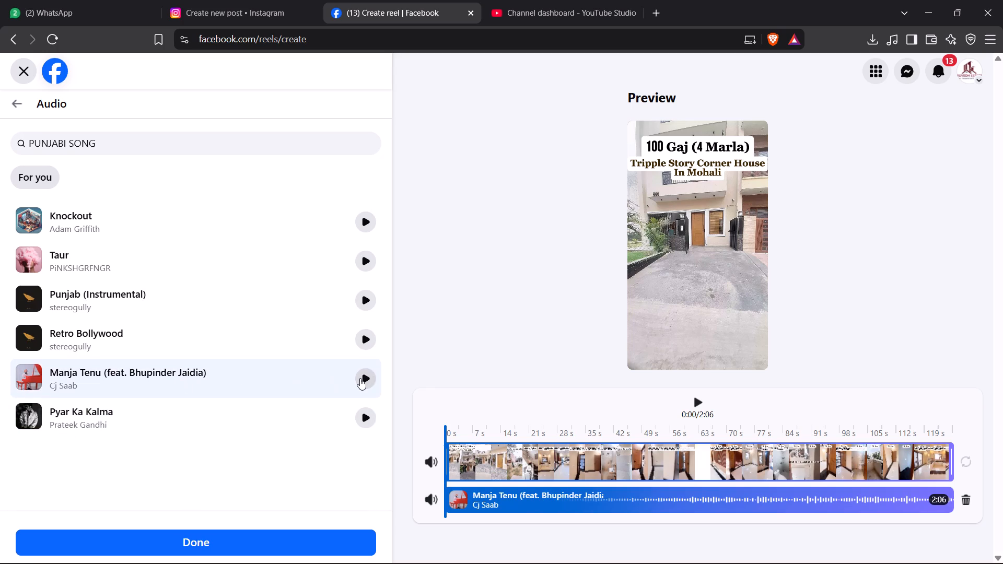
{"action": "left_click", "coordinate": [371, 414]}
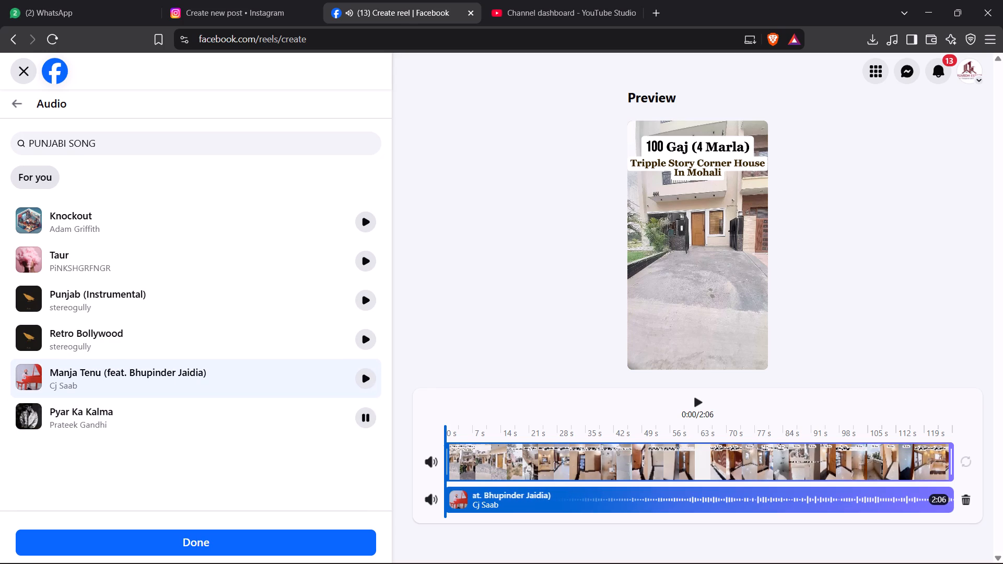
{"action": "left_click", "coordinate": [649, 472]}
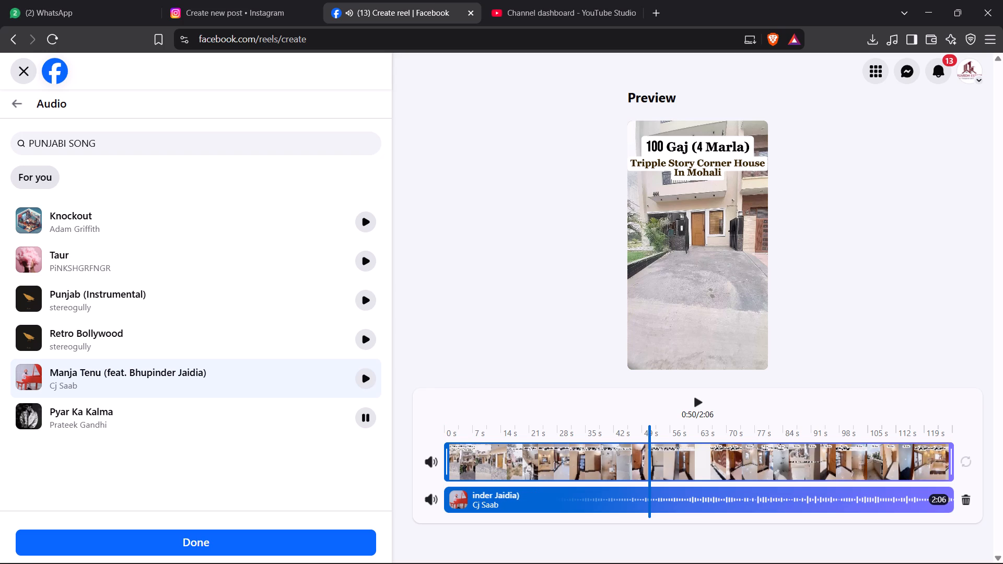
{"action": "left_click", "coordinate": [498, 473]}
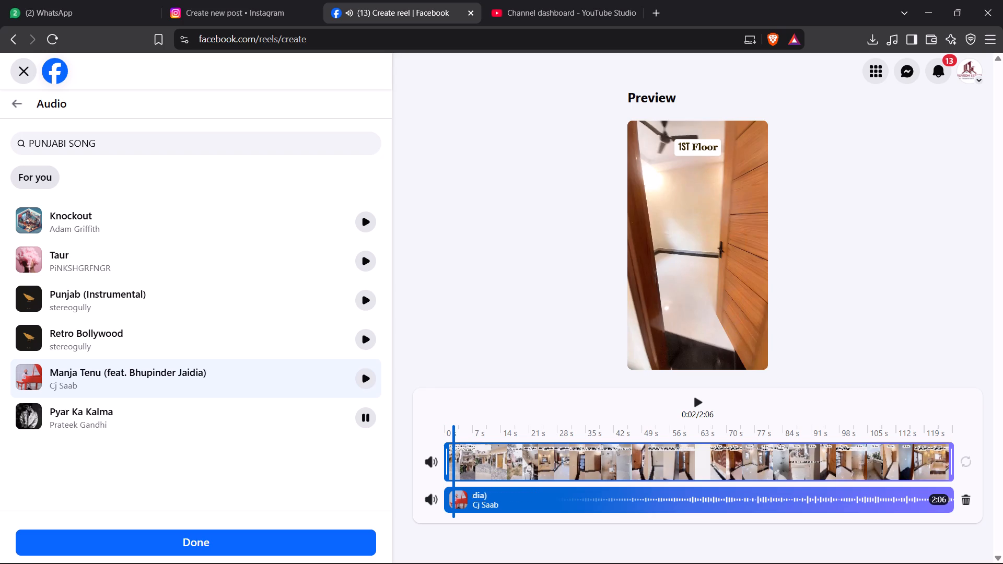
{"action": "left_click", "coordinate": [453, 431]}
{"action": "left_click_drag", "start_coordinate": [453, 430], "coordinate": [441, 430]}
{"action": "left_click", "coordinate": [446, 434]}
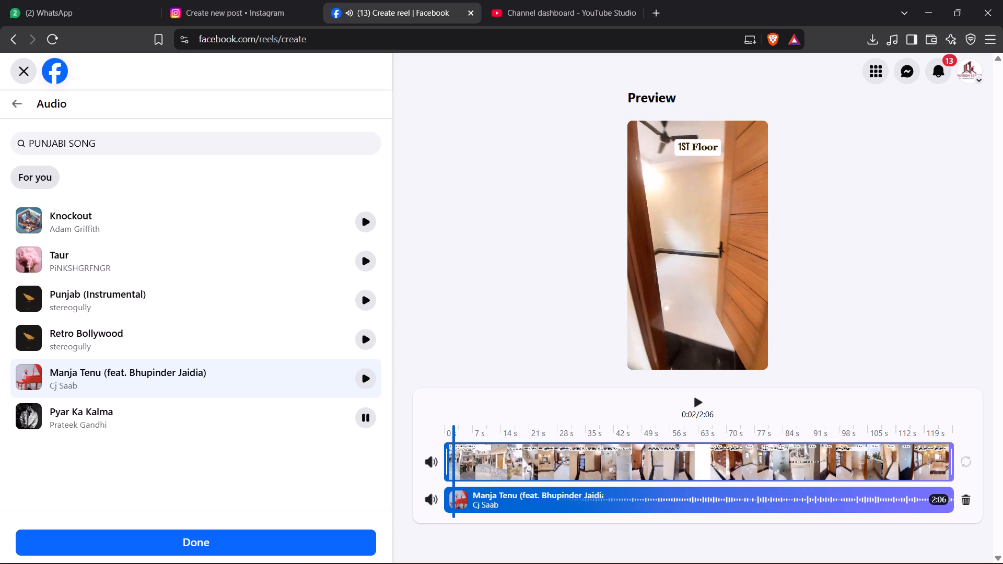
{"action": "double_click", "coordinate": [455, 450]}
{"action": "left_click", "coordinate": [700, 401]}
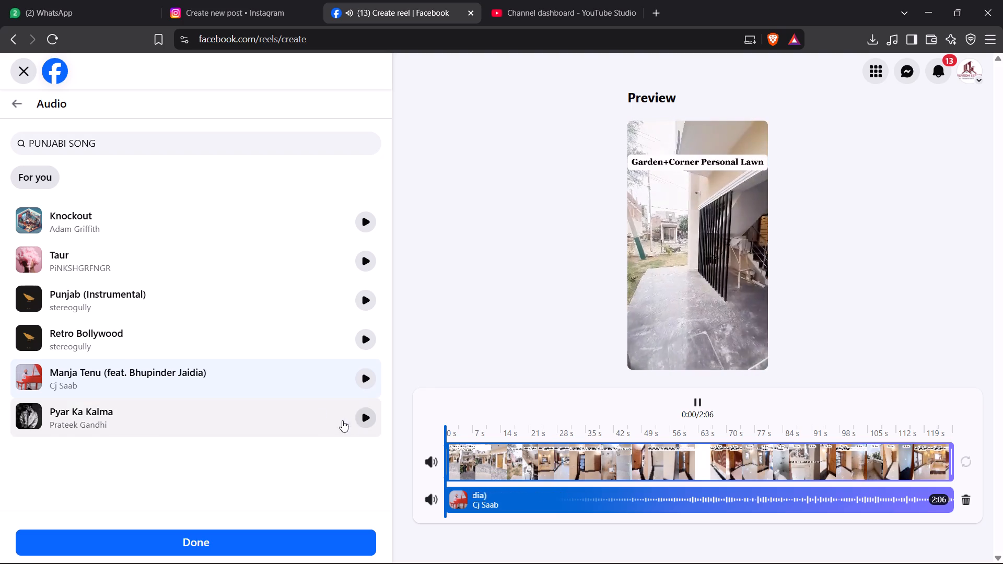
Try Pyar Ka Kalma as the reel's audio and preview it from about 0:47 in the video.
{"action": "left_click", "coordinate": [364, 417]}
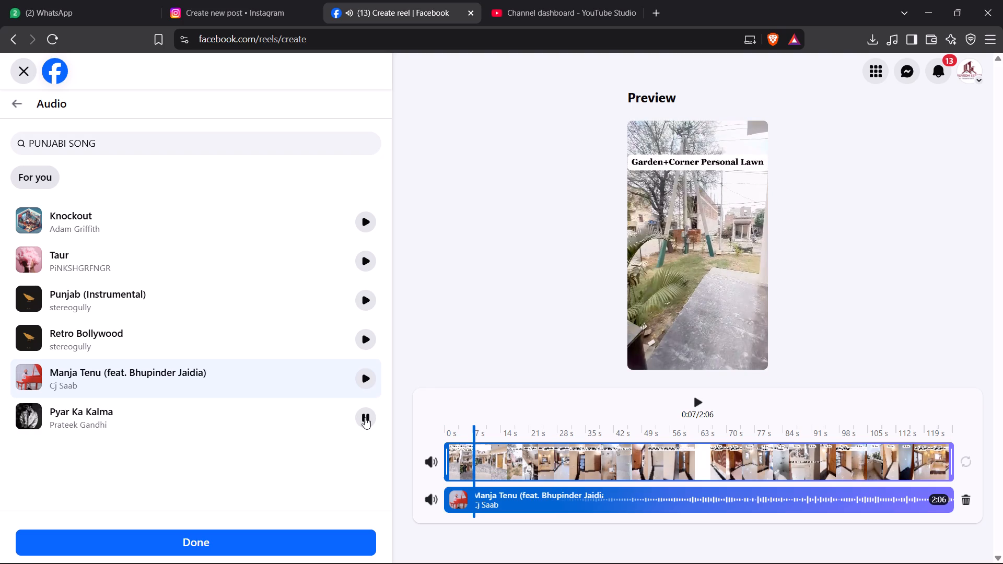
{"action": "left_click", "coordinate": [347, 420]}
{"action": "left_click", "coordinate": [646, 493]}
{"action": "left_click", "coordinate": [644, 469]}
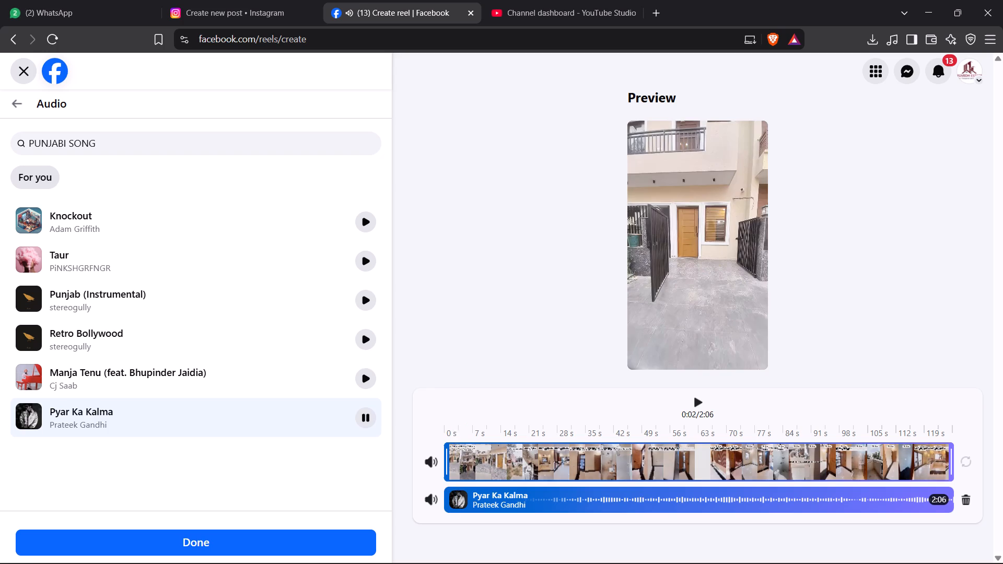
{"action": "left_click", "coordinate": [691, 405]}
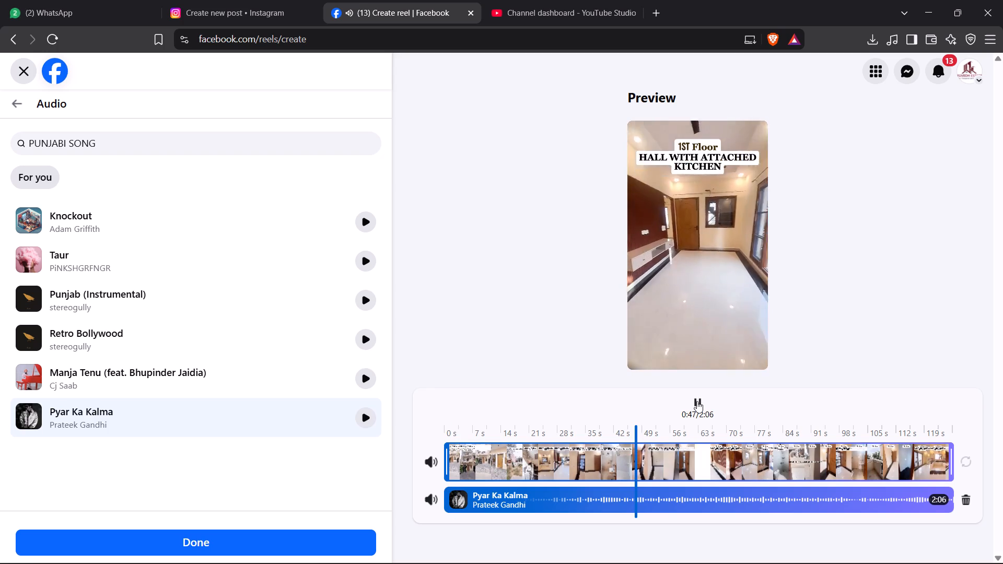
Set Manja Tenu as the reel's audio, preview it from near the start, and finish the audio selection.
{"action": "left_click", "coordinate": [235, 391]}
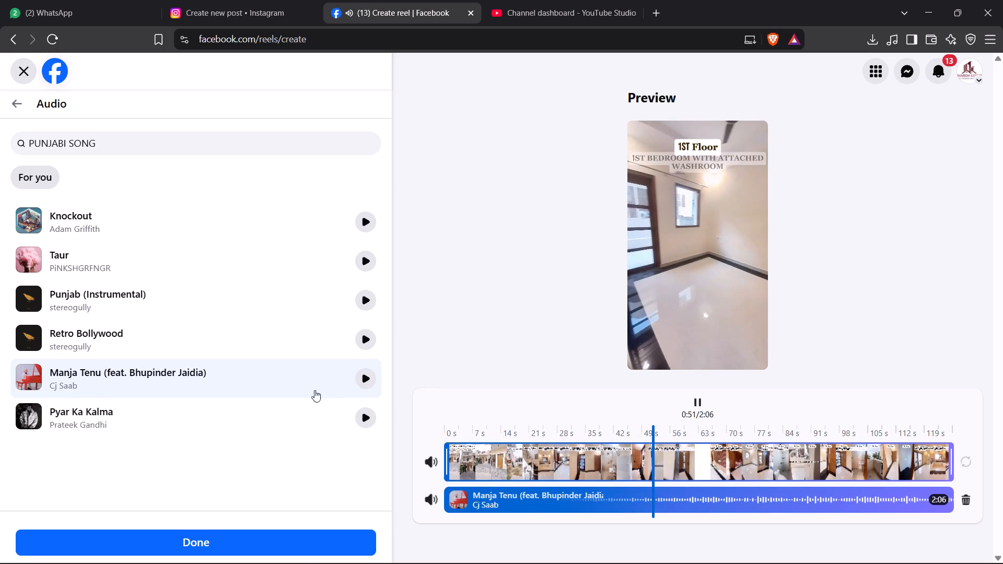
{"action": "left_click", "coordinate": [550, 463]}
{"action": "left_click_drag", "start_coordinate": [550, 463], "coordinate": [504, 464]}
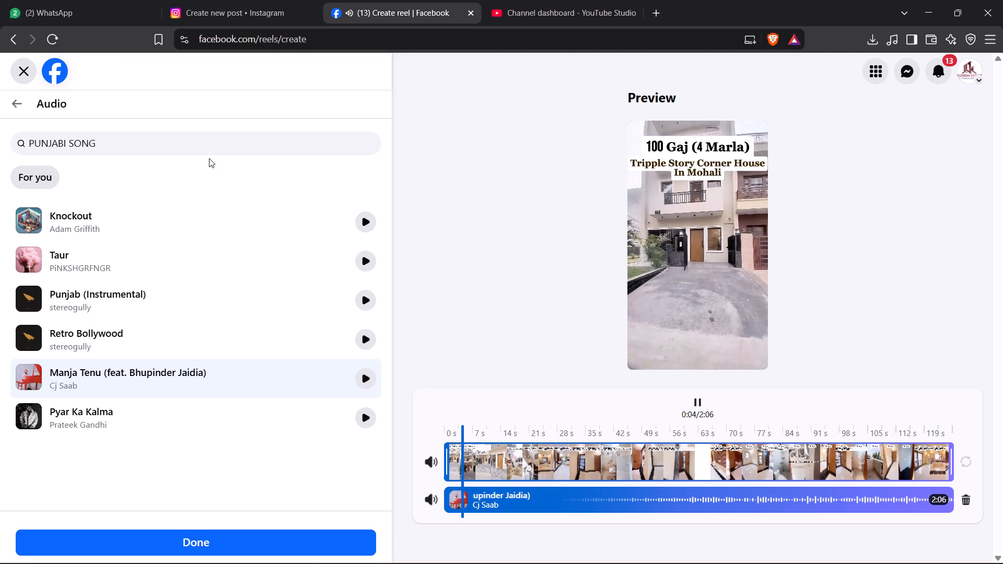
{"action": "left_click", "coordinate": [228, 543]}
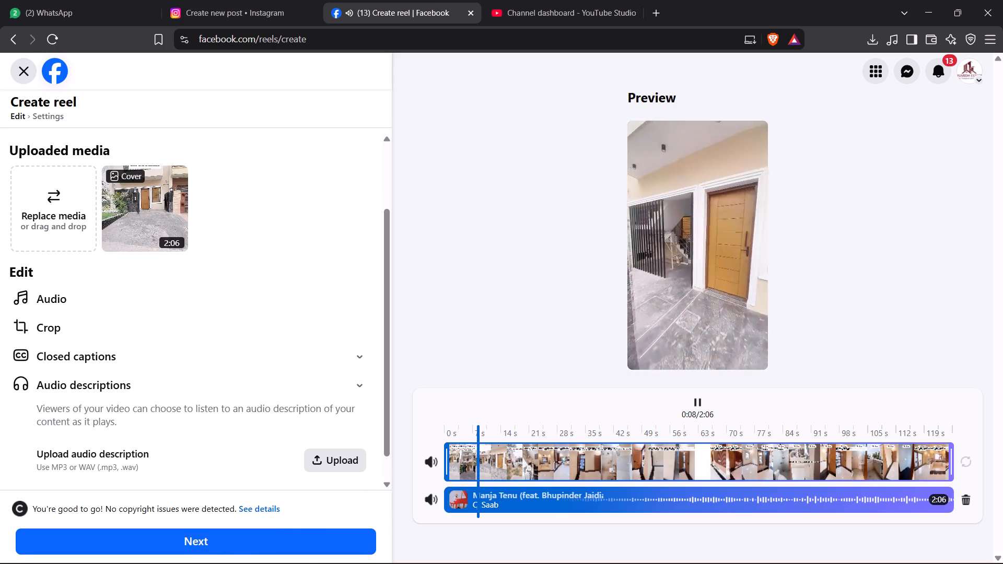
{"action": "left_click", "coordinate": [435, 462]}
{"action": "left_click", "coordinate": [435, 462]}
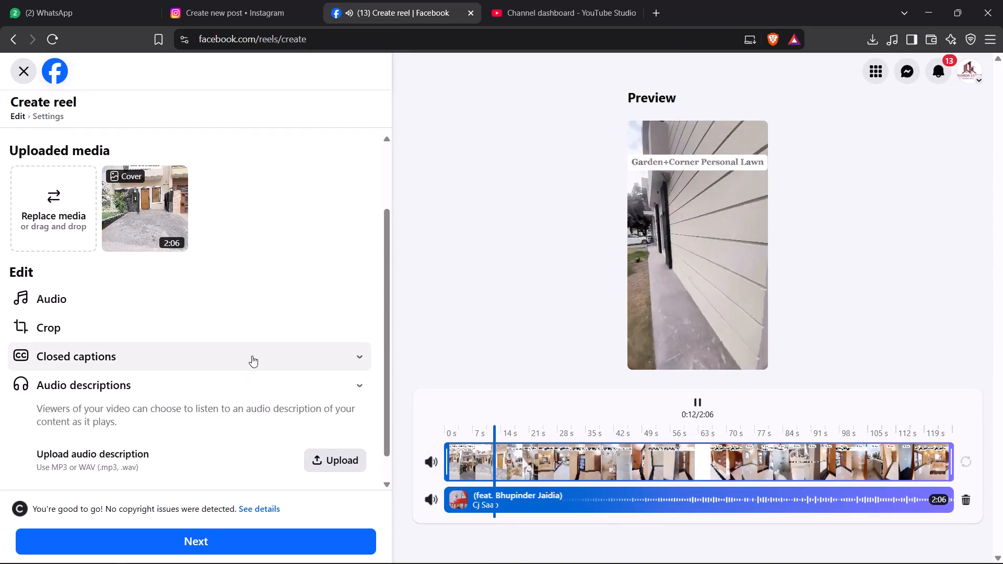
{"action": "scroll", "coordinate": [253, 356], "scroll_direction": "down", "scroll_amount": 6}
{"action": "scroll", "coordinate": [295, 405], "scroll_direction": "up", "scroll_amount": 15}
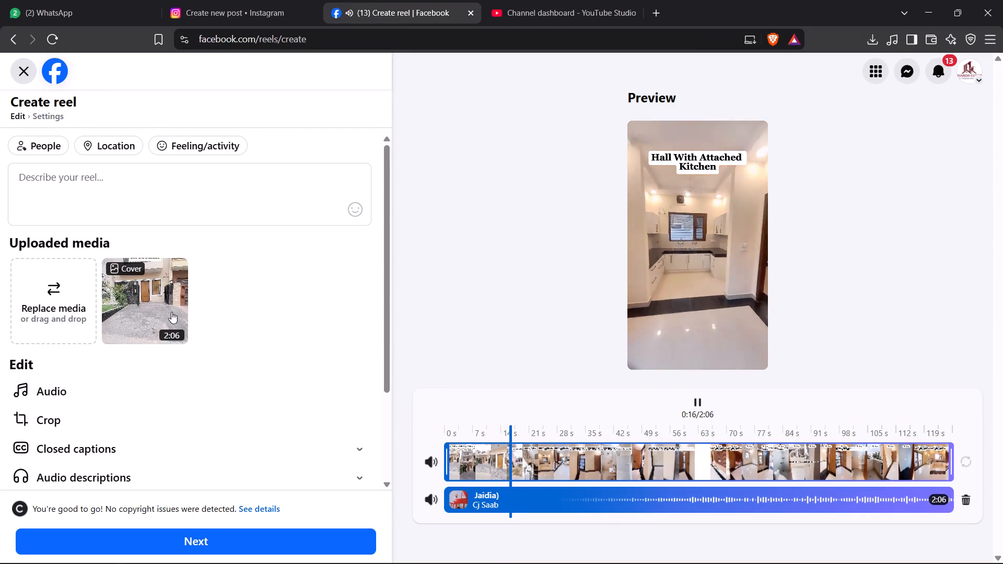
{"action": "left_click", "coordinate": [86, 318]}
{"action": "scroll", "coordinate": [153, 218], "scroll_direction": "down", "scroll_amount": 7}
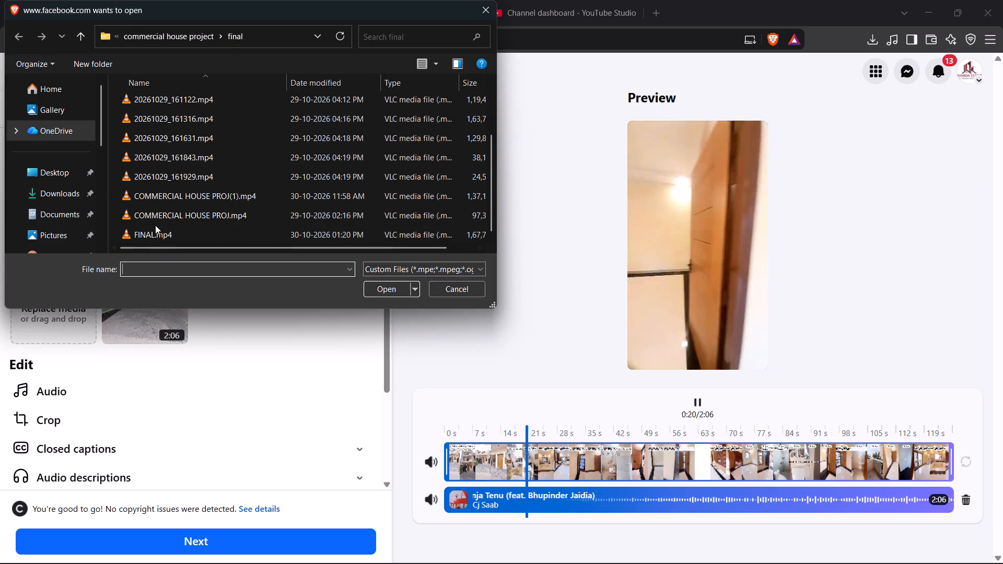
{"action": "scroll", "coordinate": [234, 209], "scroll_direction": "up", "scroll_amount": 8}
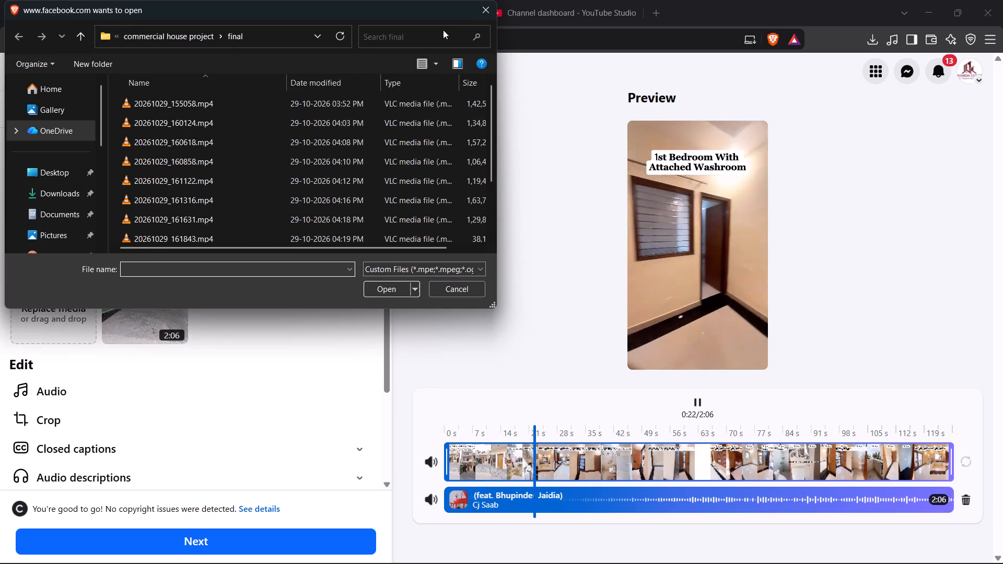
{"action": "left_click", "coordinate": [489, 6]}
Replace the Facebook reel's cover with the image file THUMBNAIL.png.
{"action": "left_click", "coordinate": [155, 297]}
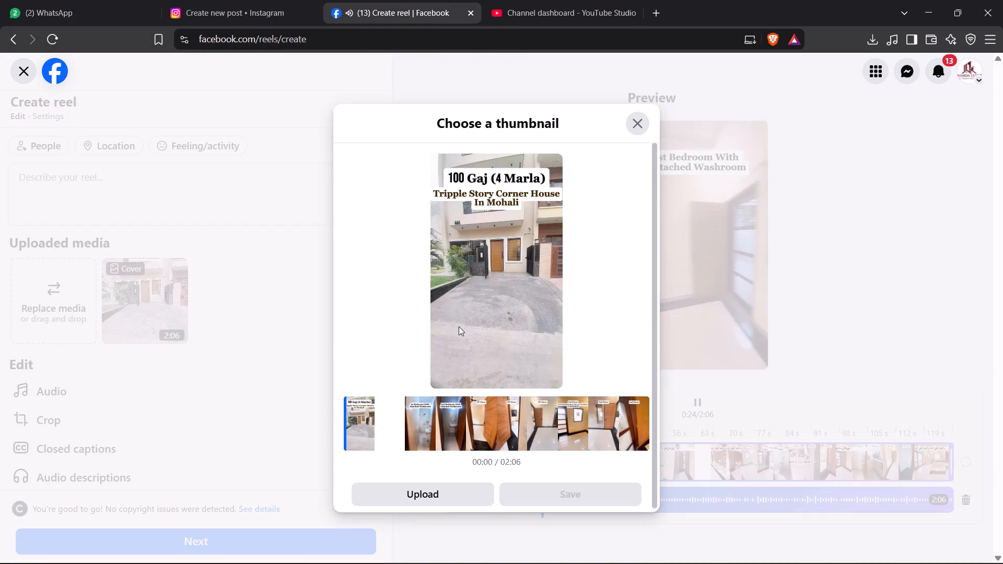
{"action": "left_click", "coordinate": [424, 496]}
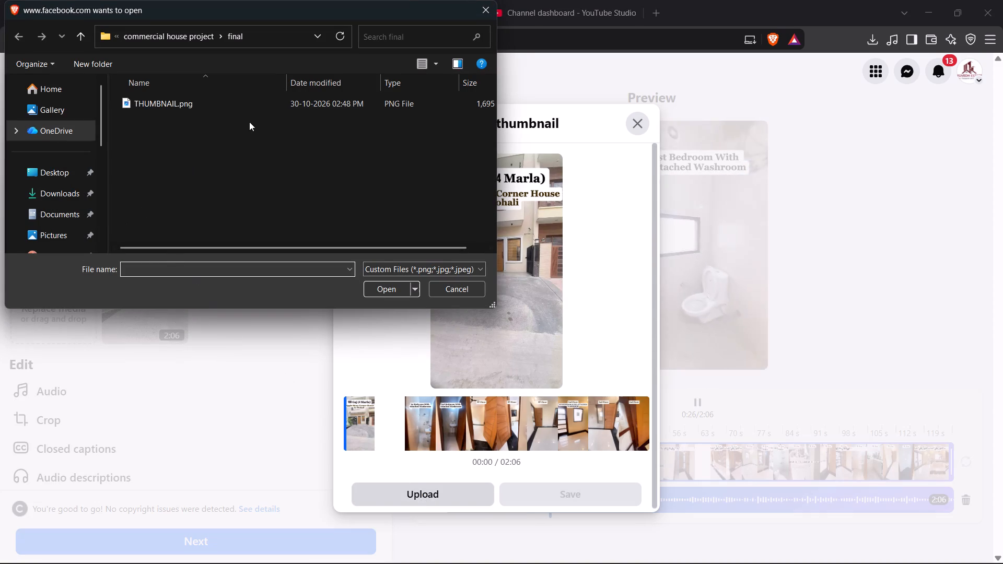
{"action": "double_click", "coordinate": [249, 104]}
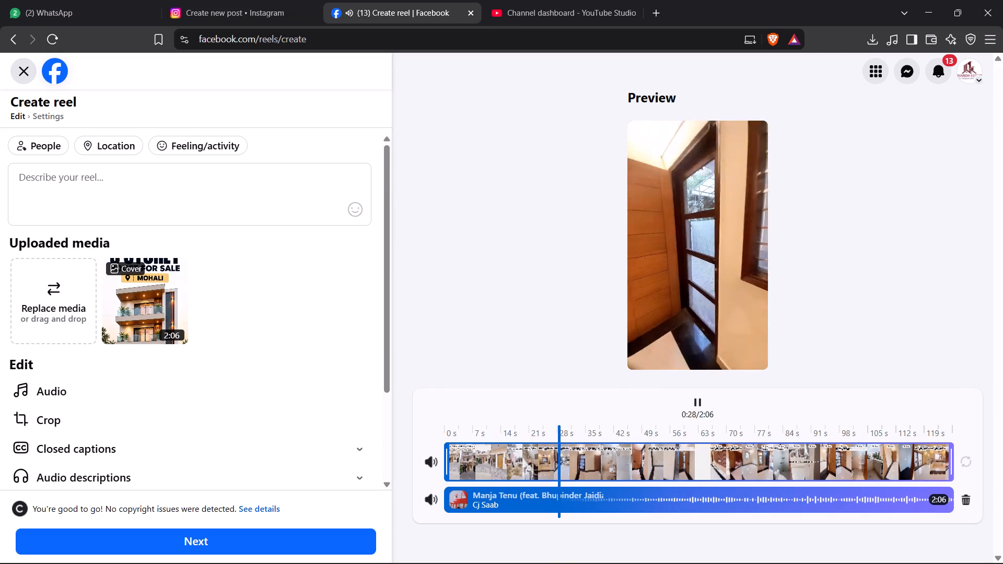
Set the reel description to "🏡 मोहाली में 4 मरले का शानदार 3 मंज़िला घर! 😍 ऐसी प्रॉपर्टी बार-बार नहीं मिलती! 🔥".
{"action": "scroll", "coordinate": [236, 367], "scroll_direction": "up", "scroll_amount": 6}
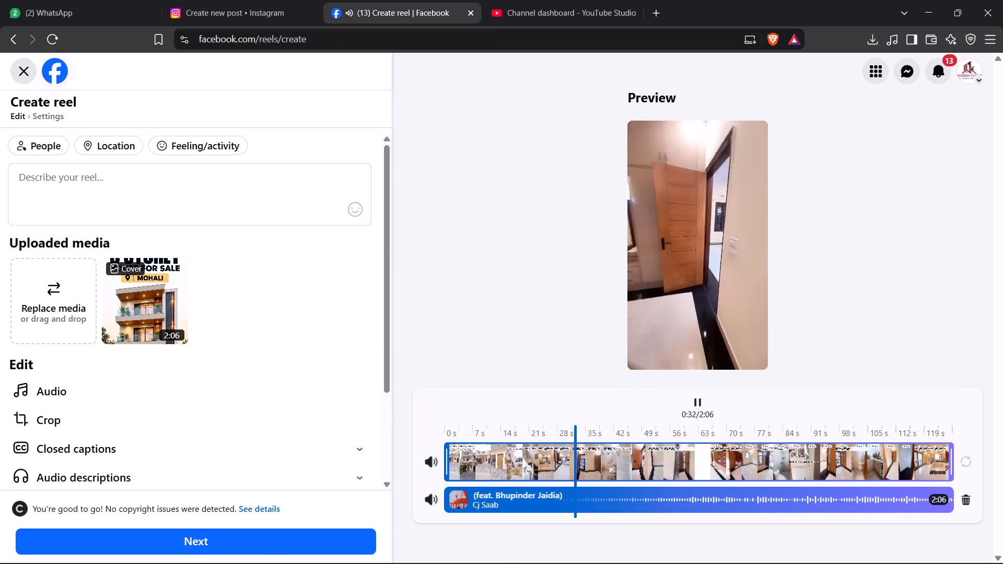
{"action": "scroll", "coordinate": [120, 197], "scroll_direction": "up", "scroll_amount": 5}
{"action": "left_click", "coordinate": [101, 180]}
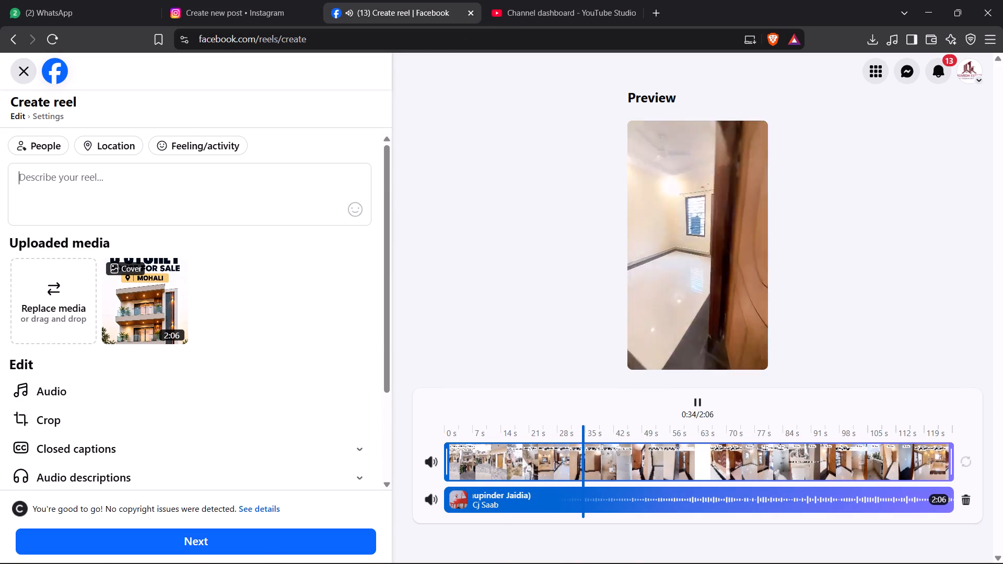
{"action": "key", "text": "ctrl+v"}
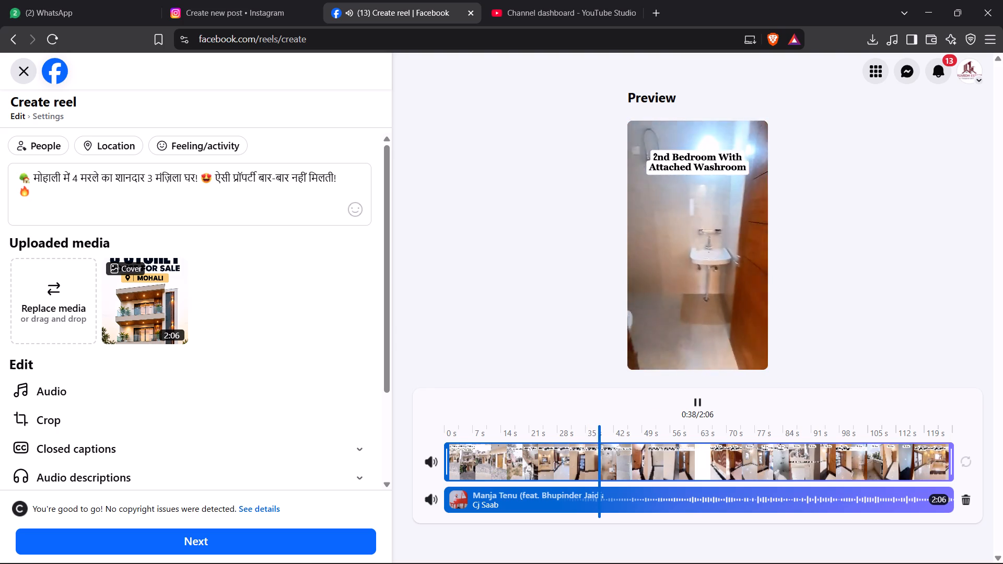
Continue to the reel's sharing settings, review them, and post the reel on Facebook.
{"action": "left_click", "coordinate": [194, 537]}
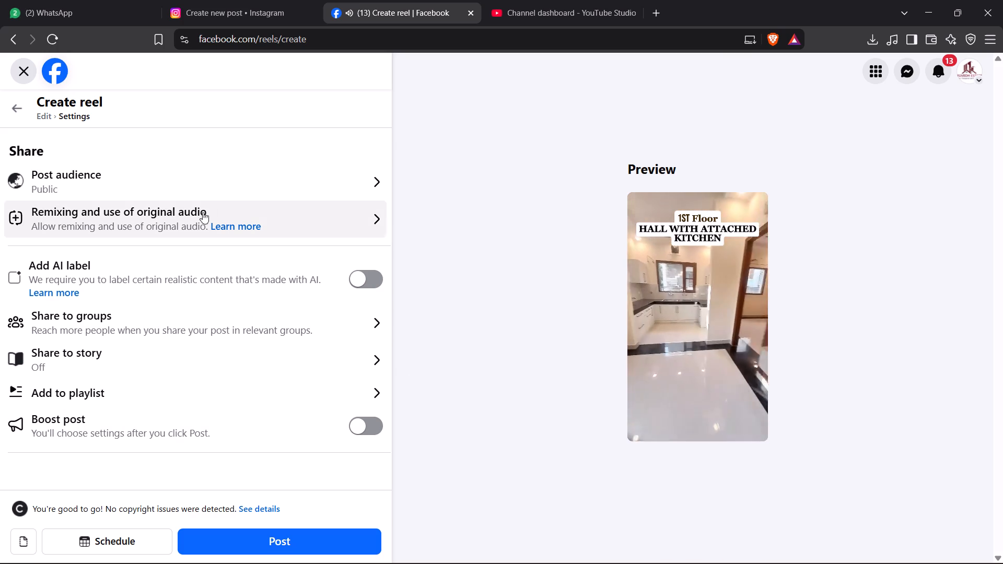
{"action": "scroll", "coordinate": [269, 314], "scroll_direction": "down", "scroll_amount": 6}
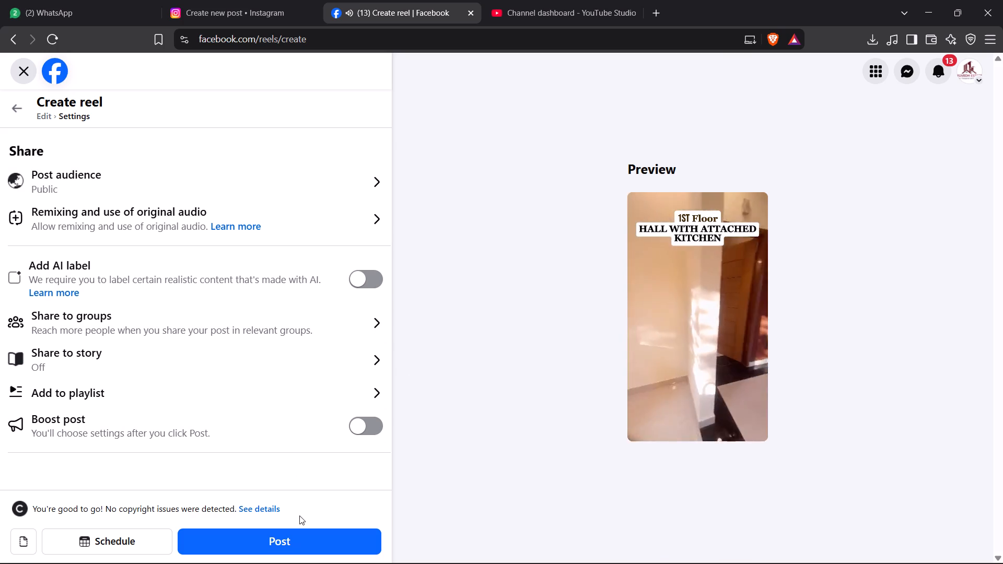
{"action": "scroll", "coordinate": [300, 516], "scroll_direction": "up", "scroll_amount": 4}
{"action": "left_click", "coordinate": [293, 544]}
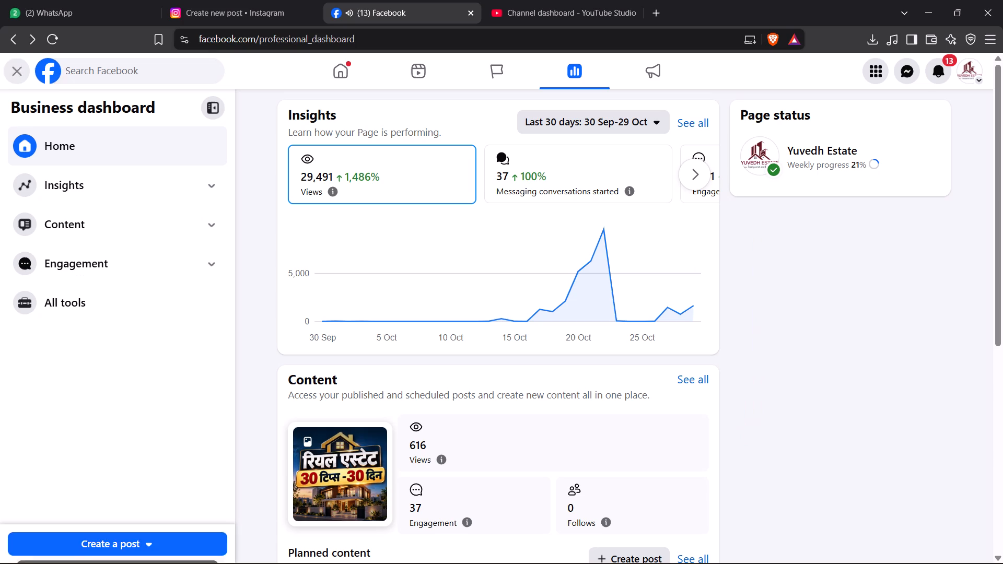
Examine the Page's business dashboard, including planned content and engagement, and the views insights with recent posts.
{"action": "scroll", "coordinate": [490, 294], "scroll_direction": "down", "scroll_amount": 5}
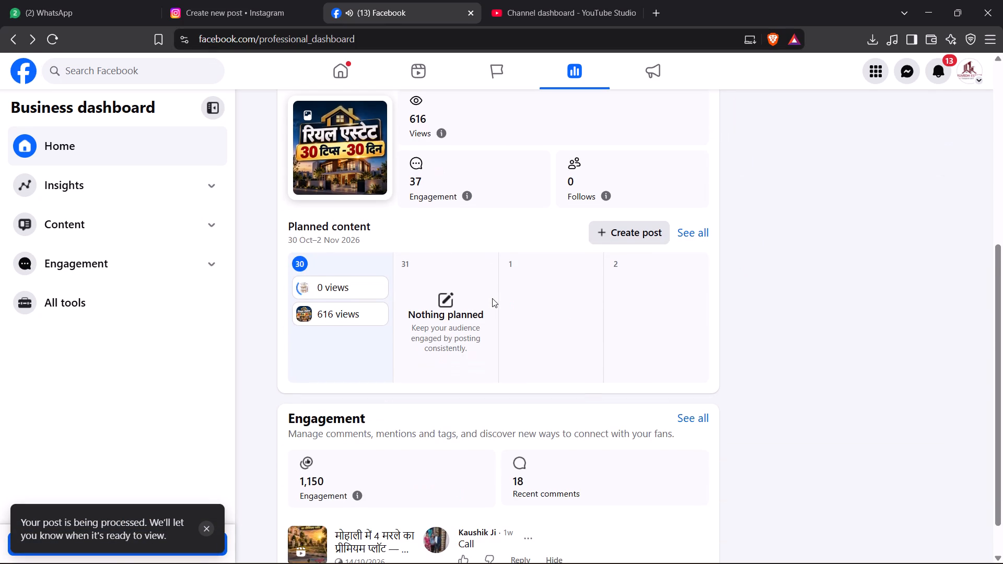
{"action": "scroll", "coordinate": [492, 298], "scroll_direction": "down", "scroll_amount": 6}
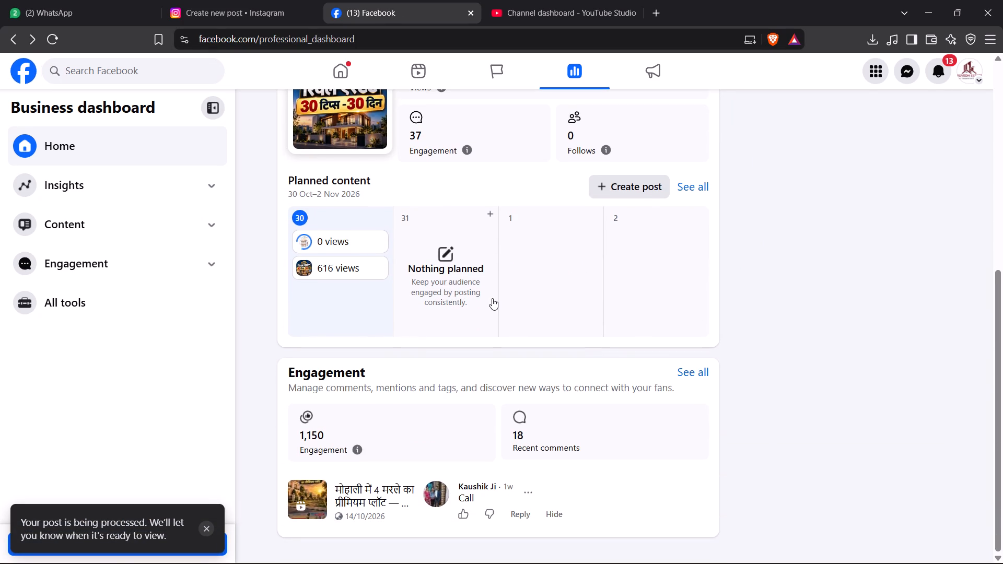
{"action": "scroll", "coordinate": [492, 298], "scroll_direction": "up", "scroll_amount": 11}
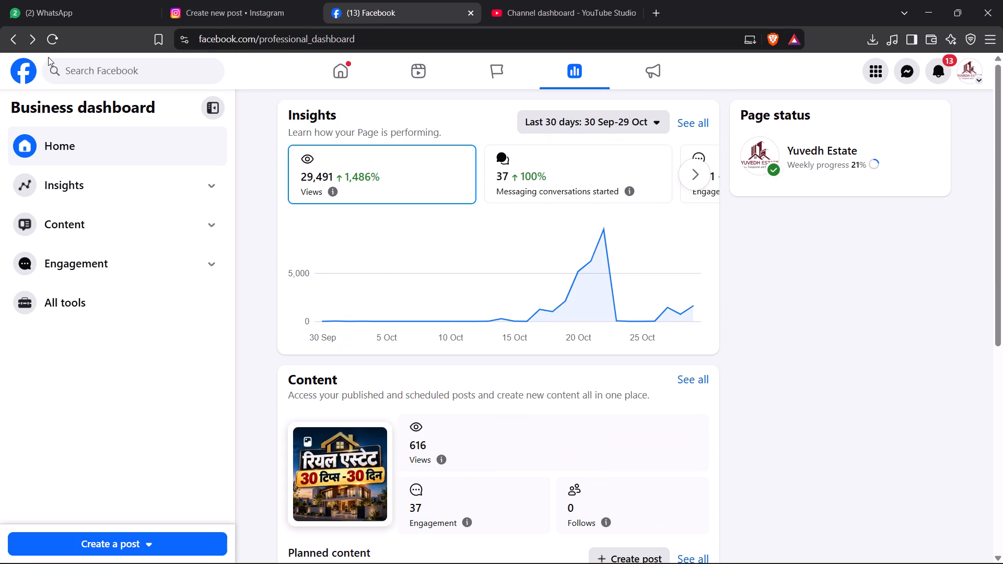
{"action": "scroll", "coordinate": [485, 279], "scroll_direction": "down", "scroll_amount": 6}
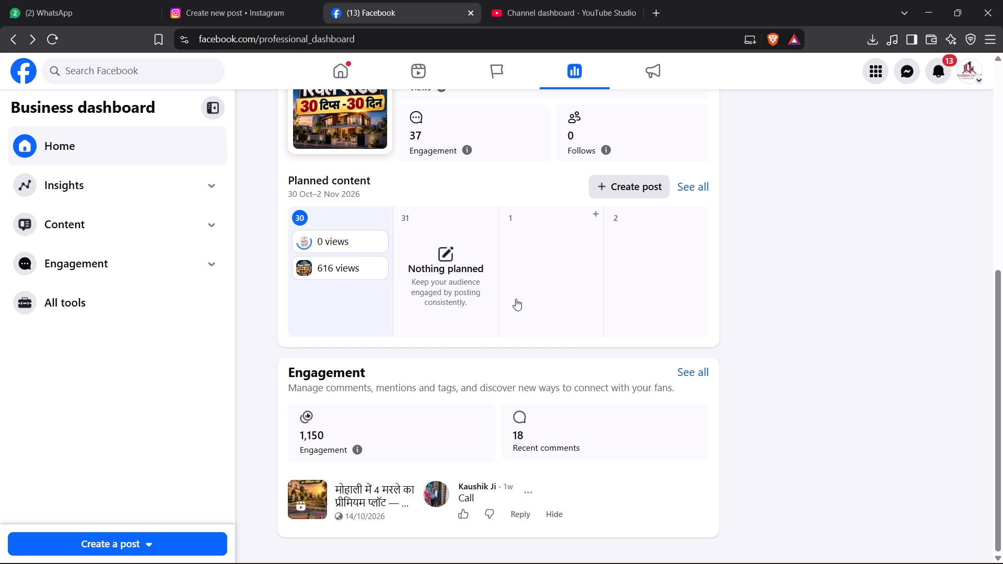
{"action": "scroll", "coordinate": [516, 299], "scroll_direction": "up", "scroll_amount": 17}
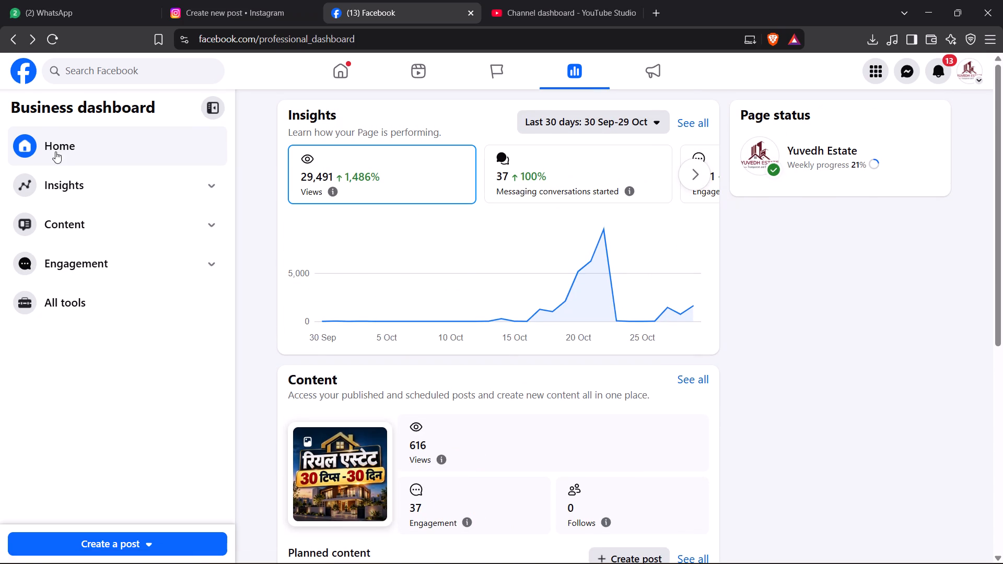
{"action": "left_click", "coordinate": [69, 193]}
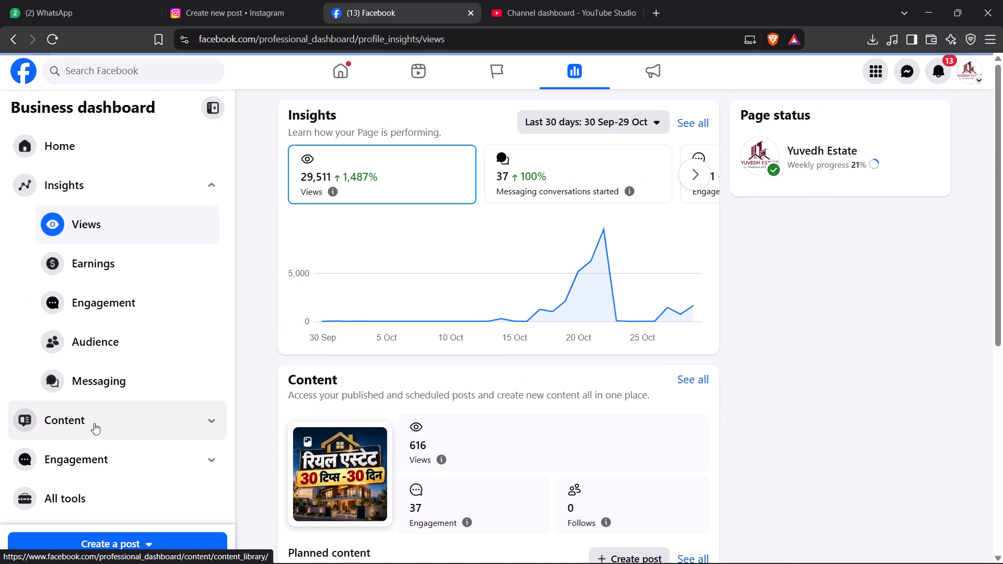
{"action": "scroll", "coordinate": [461, 256], "scroll_direction": "down", "scroll_amount": 9}
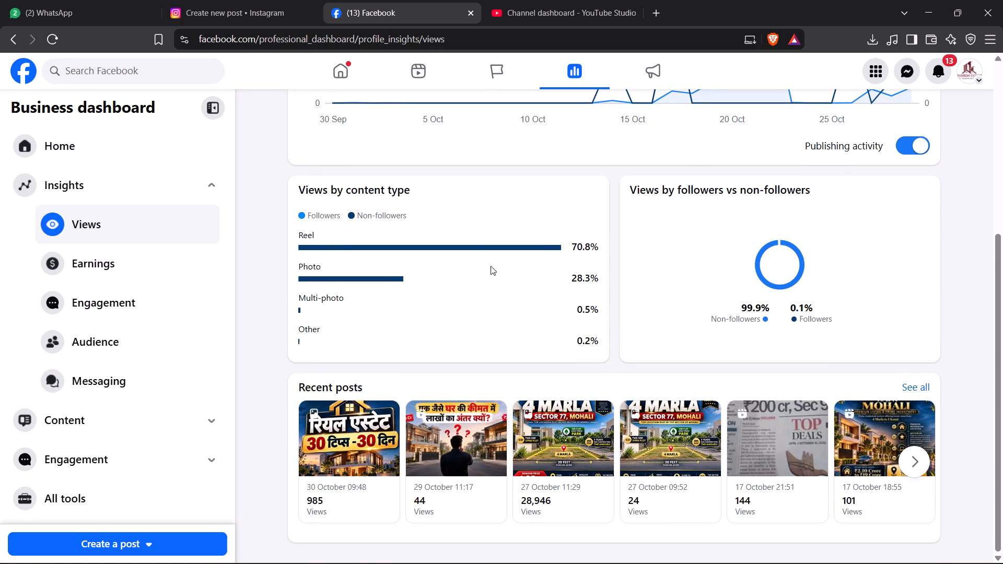
Switch to YouTube Studio, dismiss the published-video dialog, and reload the channel dashboard.
{"action": "left_click", "coordinate": [589, 0]}
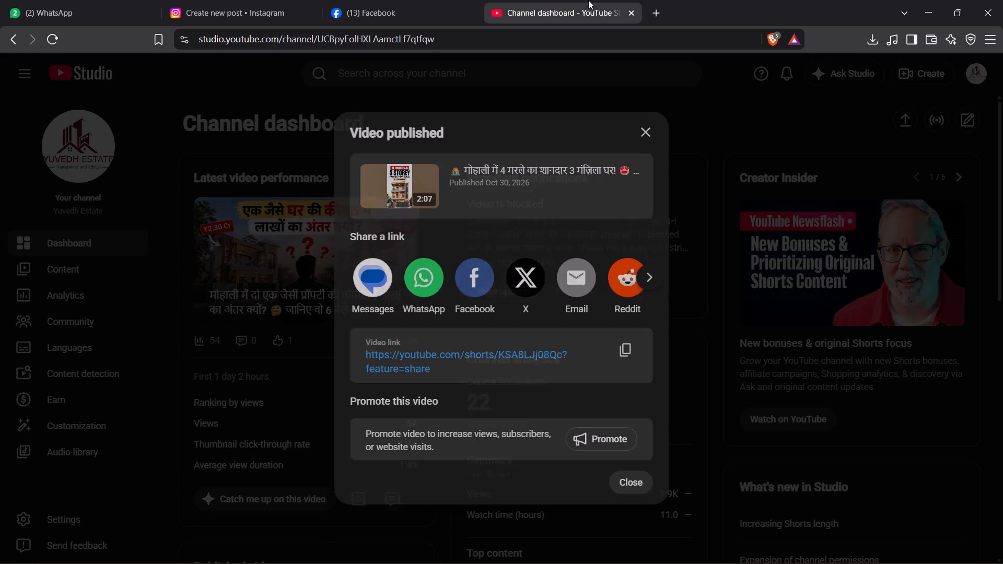
{"action": "left_click", "coordinate": [639, 134]}
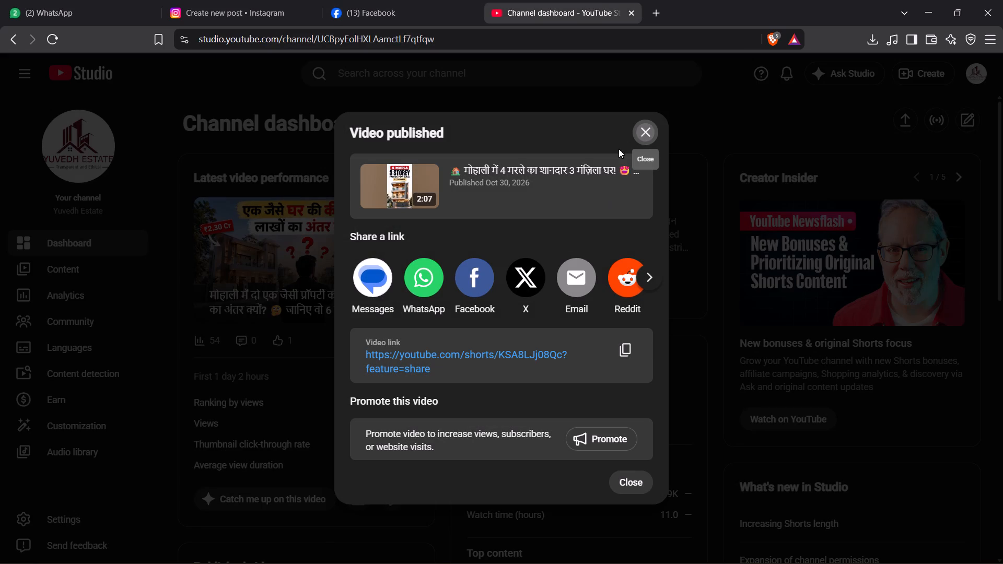
{"action": "left_click", "coordinate": [59, 34]}
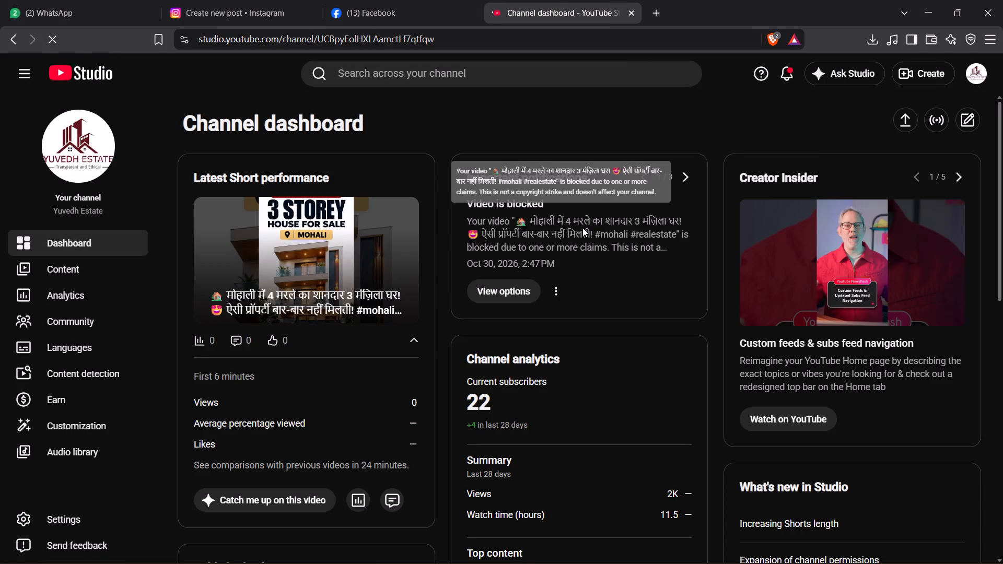
Return to Facebook, review the views insights, and try to open the new reel from the home dashboard's planned content for 30 October.
{"action": "left_click", "coordinate": [279, 15]}
{"action": "left_click", "coordinate": [449, 0]}
{"action": "scroll", "coordinate": [426, 334], "scroll_direction": "down", "scroll_amount": 4}
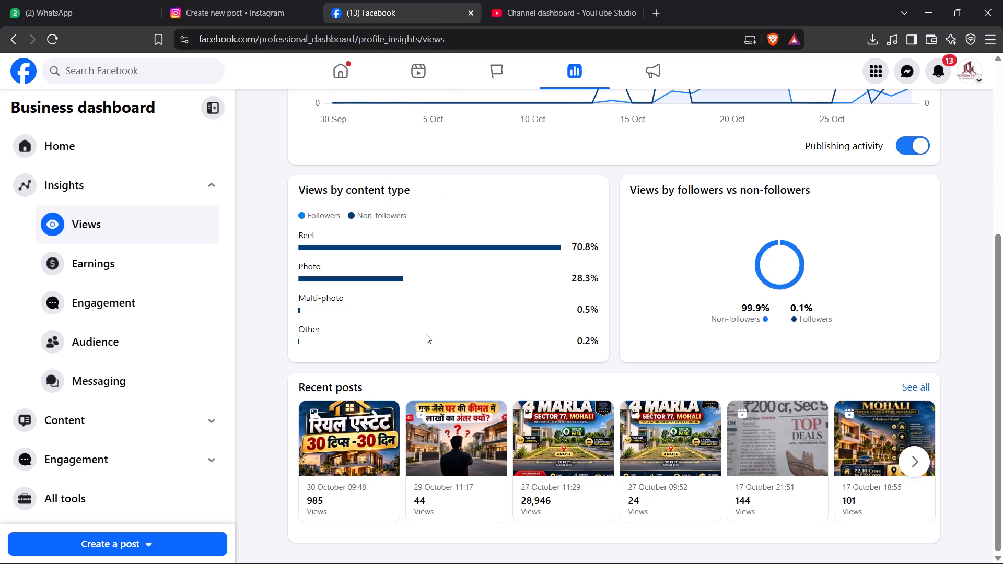
{"action": "scroll", "coordinate": [426, 334], "scroll_direction": "up", "scroll_amount": 2}
{"action": "scroll", "coordinate": [426, 334], "scroll_direction": "down", "scroll_amount": 3}
{"action": "scroll", "coordinate": [426, 334], "scroll_direction": "up", "scroll_amount": 5}
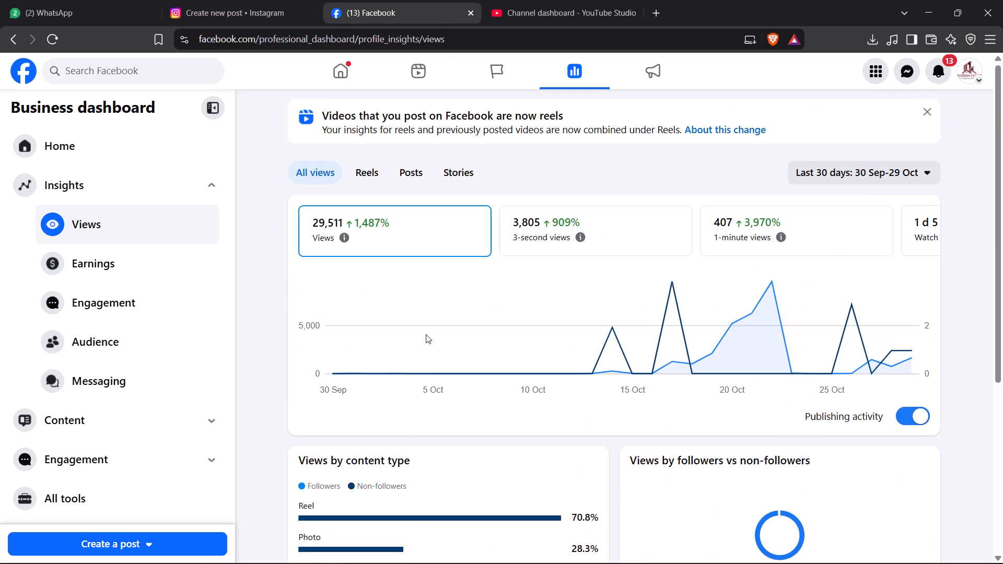
{"action": "scroll", "coordinate": [426, 334], "scroll_direction": "down", "scroll_amount": 2}
{"action": "left_click", "coordinate": [52, 133]}
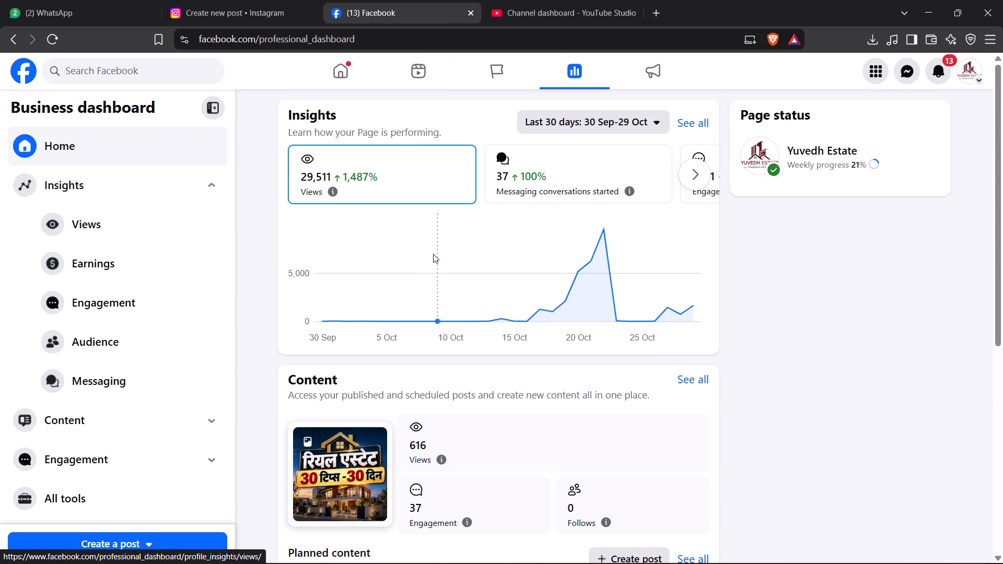
{"action": "scroll", "coordinate": [434, 255], "scroll_direction": "down", "scroll_amount": 6}
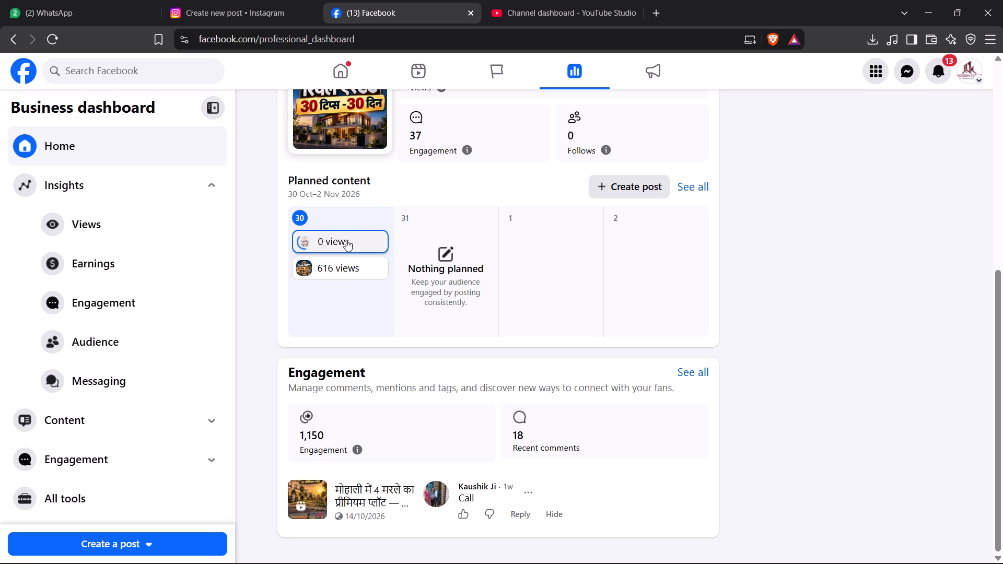
{"action": "left_click", "coordinate": [346, 240]}
{"action": "left_click", "coordinate": [346, 240]}
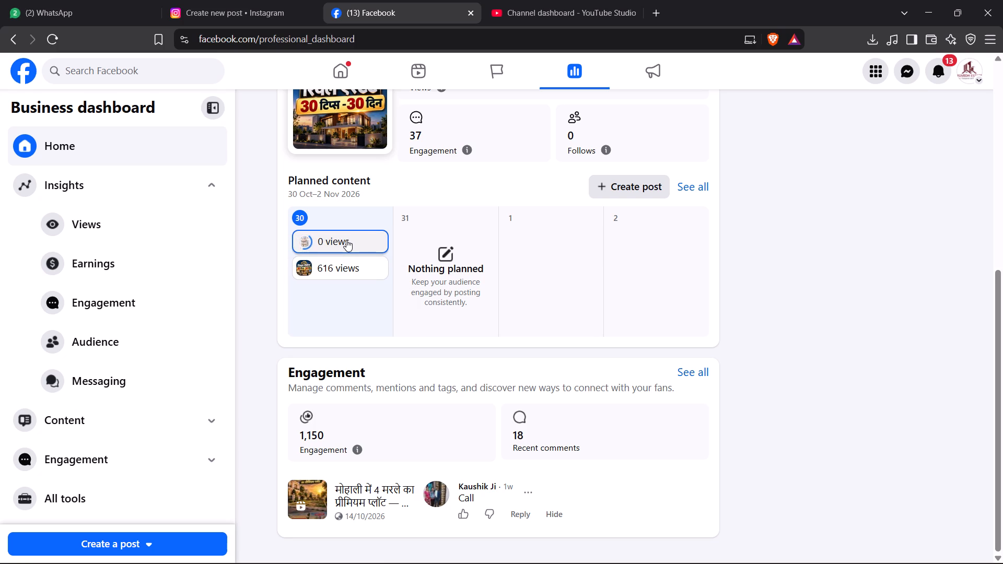
{"action": "left_click", "coordinate": [351, 241]}
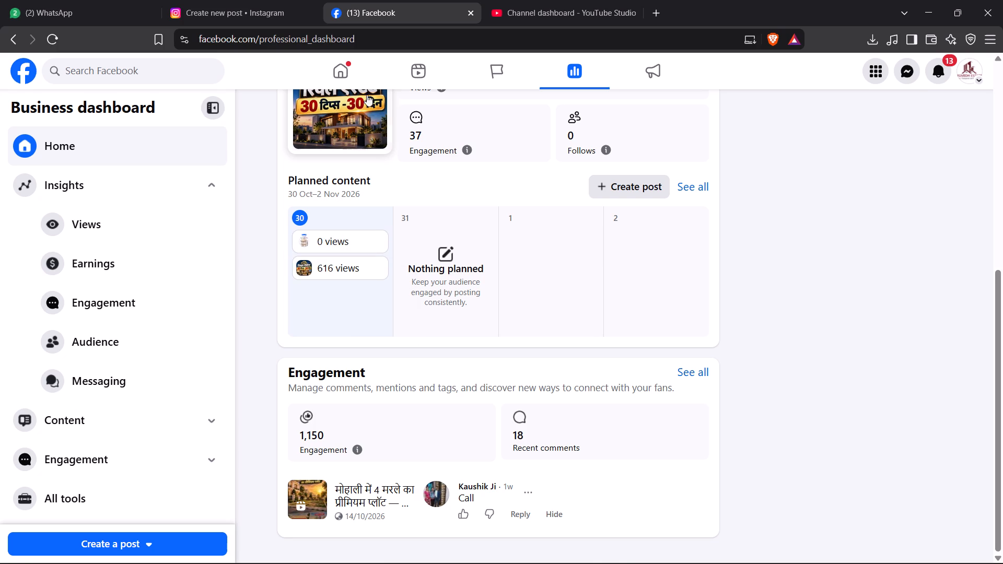
Switch to Instagram and caption the new reel "🏡 मोहाली में 4 मरले का शानदार 3 मंज़िला घर! 😍 ऐसी प्रॉपर्टी बार-बार नहीं मिलती! 🔥".
{"action": "left_click", "coordinate": [223, 5]}
{"action": "left_click", "coordinate": [676, 222]}
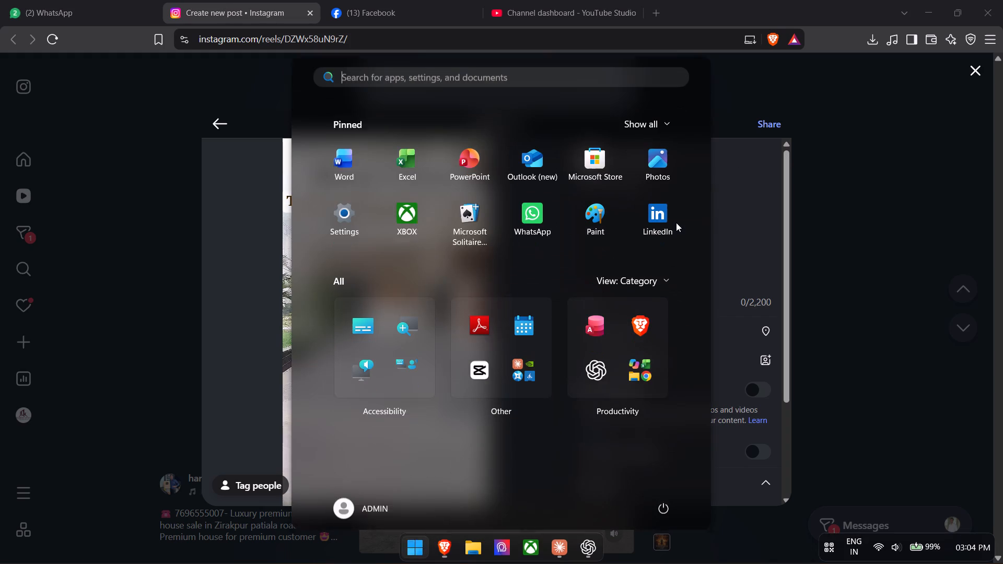
{"action": "left_click", "coordinate": [731, 185]}
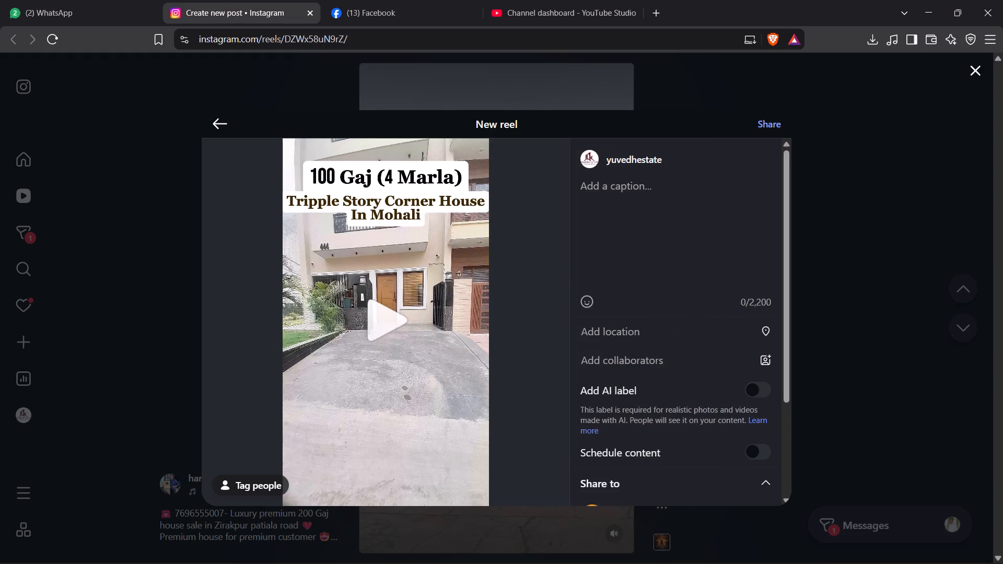
{"action": "key", "text": "ctrl+v"}
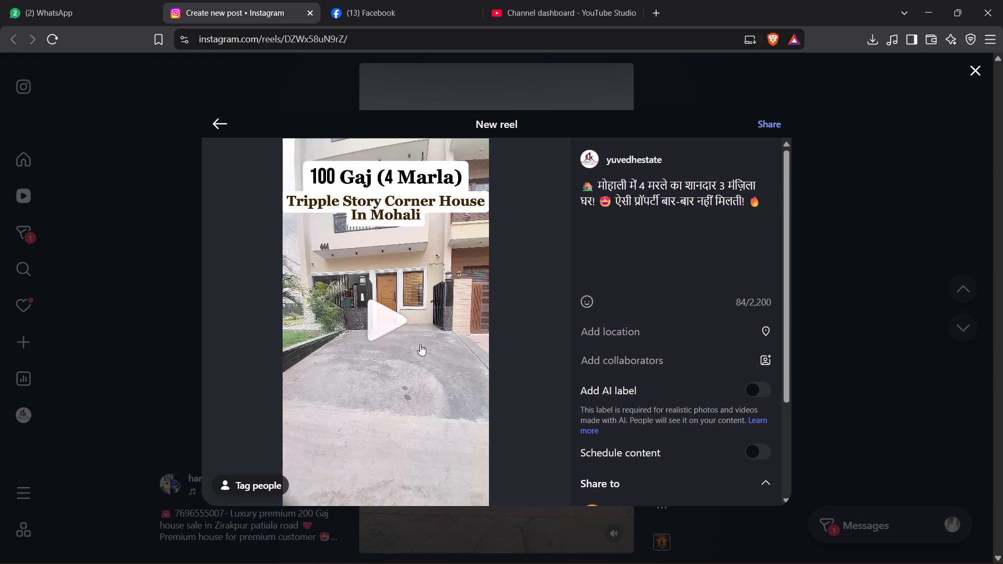
Go back to the Instagram reel's edit stage, set THUMBNAIL.png as its cover photo, and return to the caption stage.
{"action": "left_click", "coordinate": [219, 125]}
{"action": "left_click", "coordinate": [752, 157]}
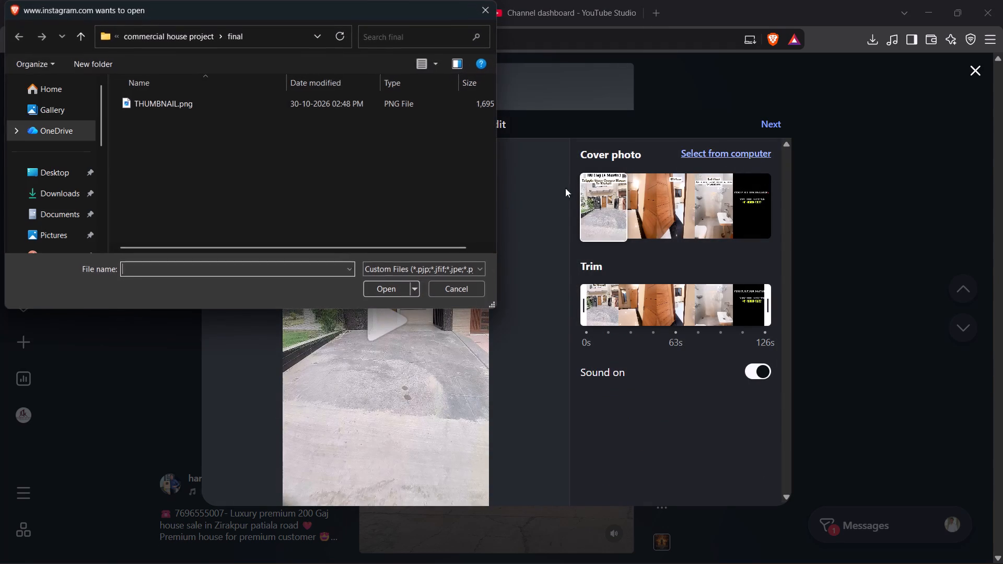
{"action": "double_click", "coordinate": [220, 104]}
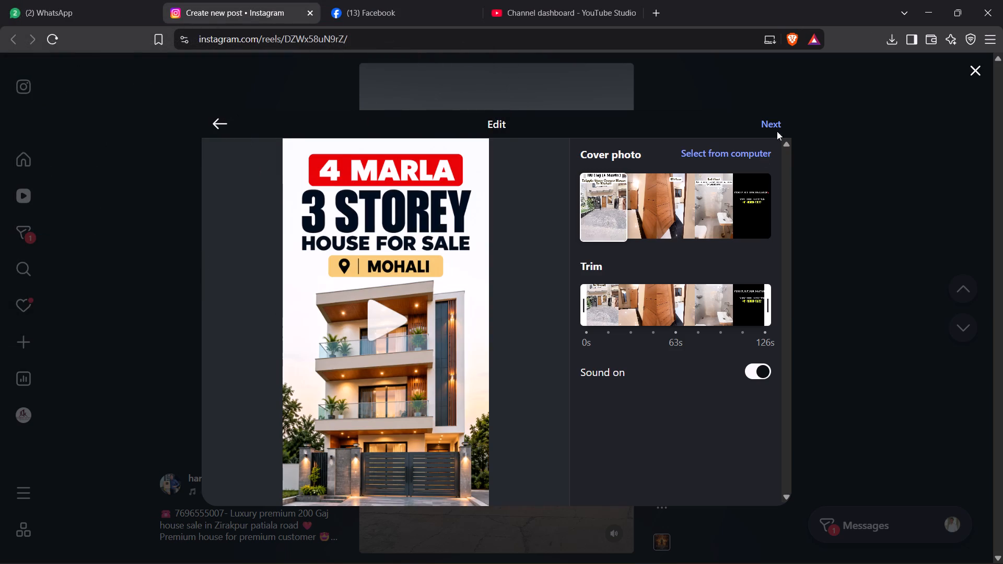
{"action": "left_click", "coordinate": [775, 125]}
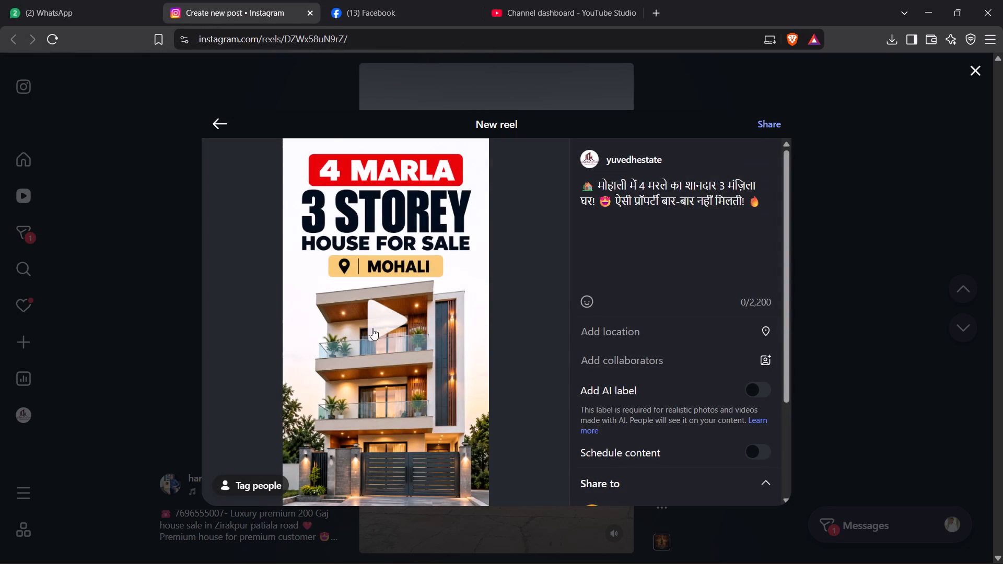
Briefly play the Instagram reel's preview and pause it.
{"action": "left_click", "coordinate": [376, 326]}
{"action": "left_click", "coordinate": [376, 326]}
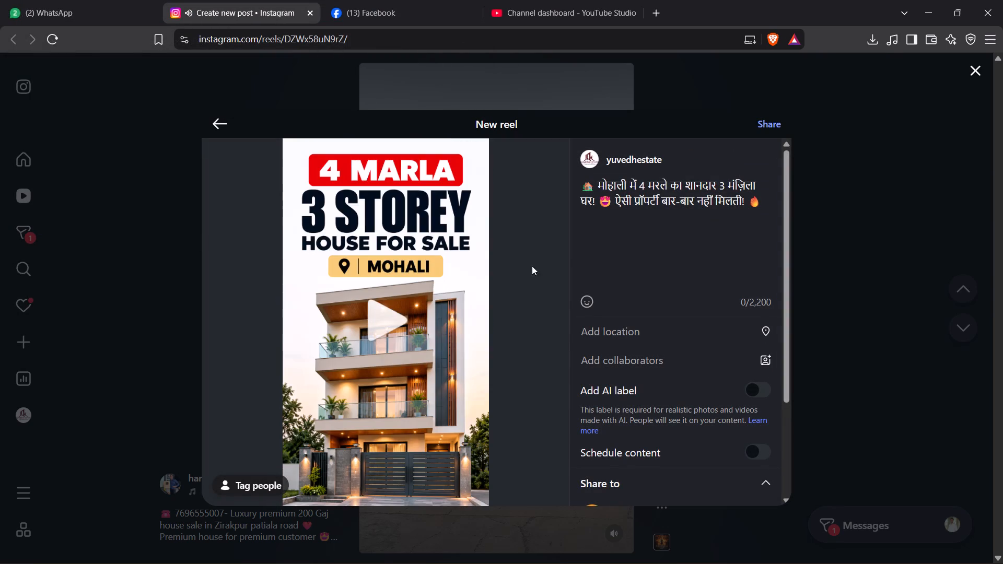
Share the captioned 4 Marla house reel on Instagram.
{"action": "left_click", "coordinate": [761, 125]}
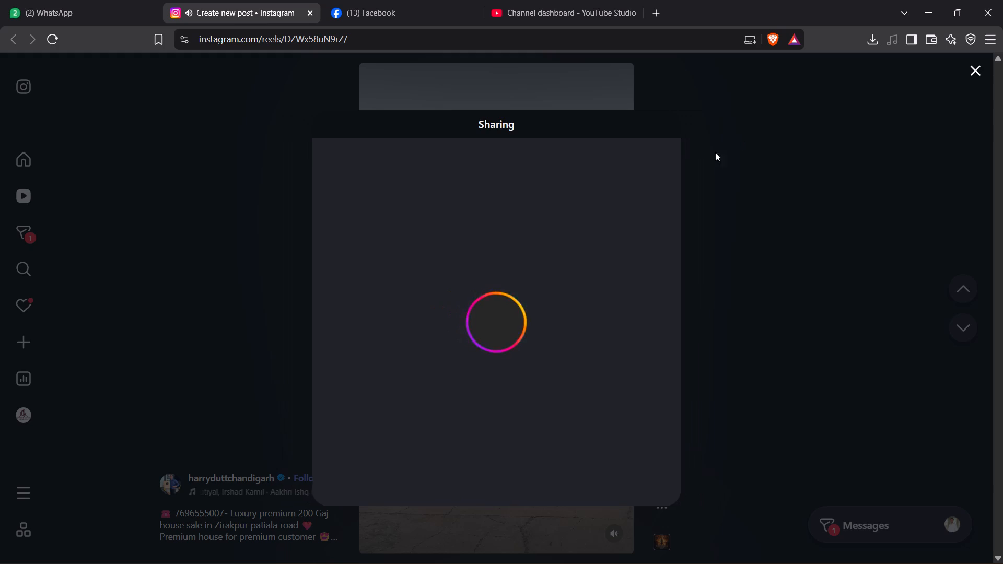
Switch to YouTube Studio and refresh the channel dashboard to check the new Short's status and performance.
{"action": "left_click", "coordinate": [385, 4]}
{"action": "left_click", "coordinate": [599, 0]}
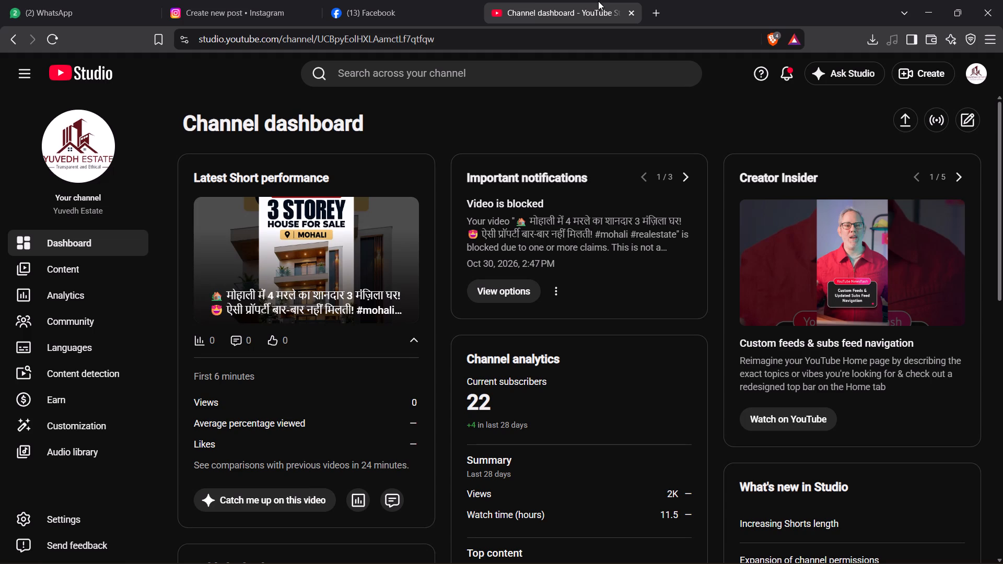
{"action": "left_click", "coordinate": [52, 39]}
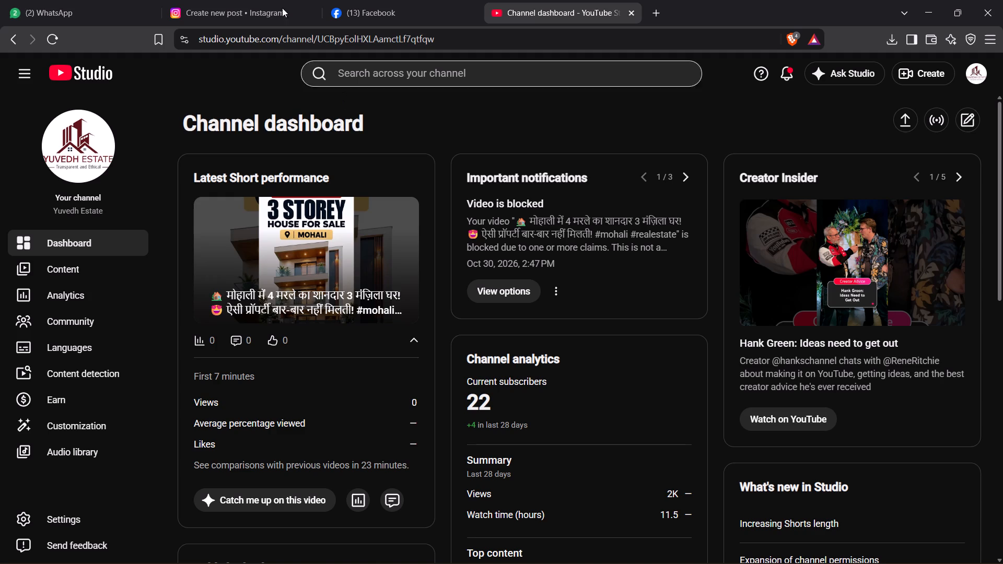
Switch to Facebook and review the dashboard's planned content, views insights and recent posts for the new reel.
{"action": "left_click", "coordinate": [416, 0]}
{"action": "scroll", "coordinate": [389, 344], "scroll_direction": "down", "scroll_amount": 10}
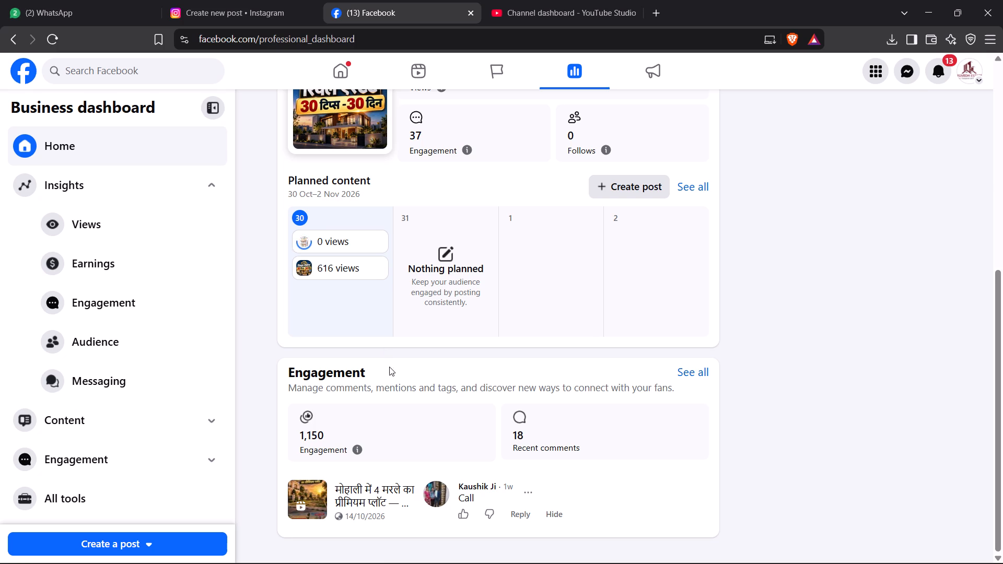
{"action": "left_click", "coordinate": [84, 231]}
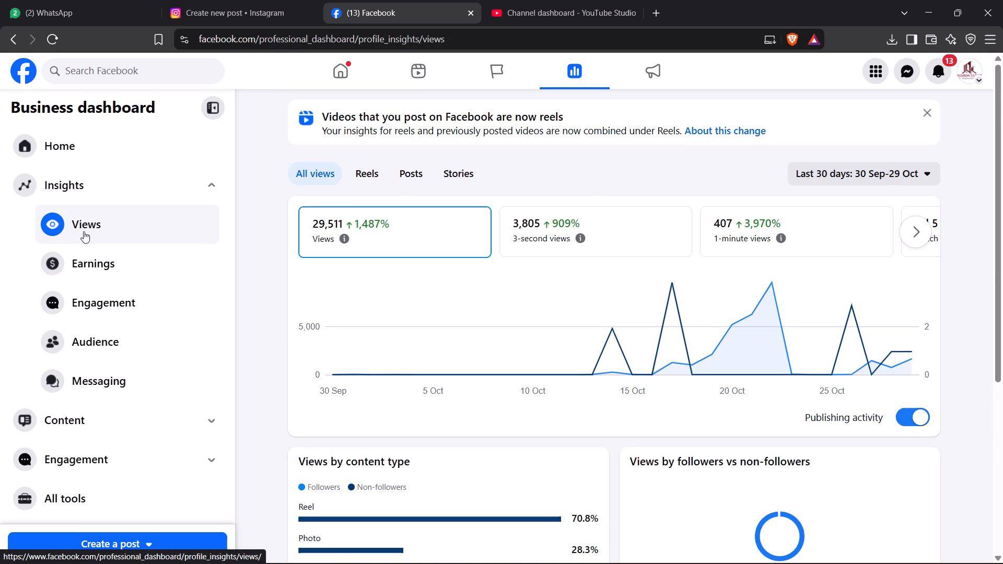
{"action": "scroll", "coordinate": [313, 267], "scroll_direction": "down", "scroll_amount": 7}
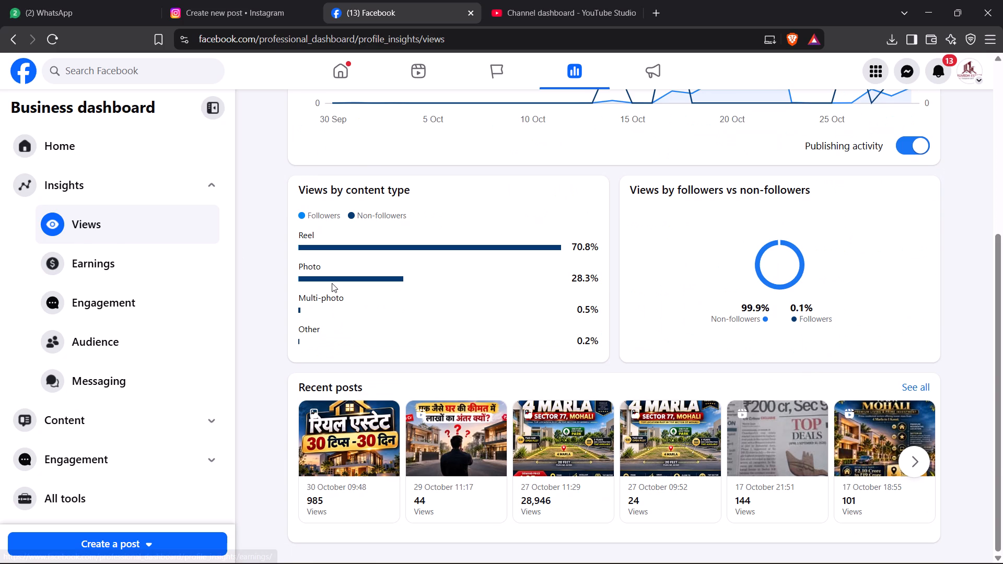
{"action": "scroll", "coordinate": [332, 283], "scroll_direction": "up", "scroll_amount": 16}
Return to Instagram and check the reel's sharing progress.
{"action": "left_click", "coordinate": [253, 19]}
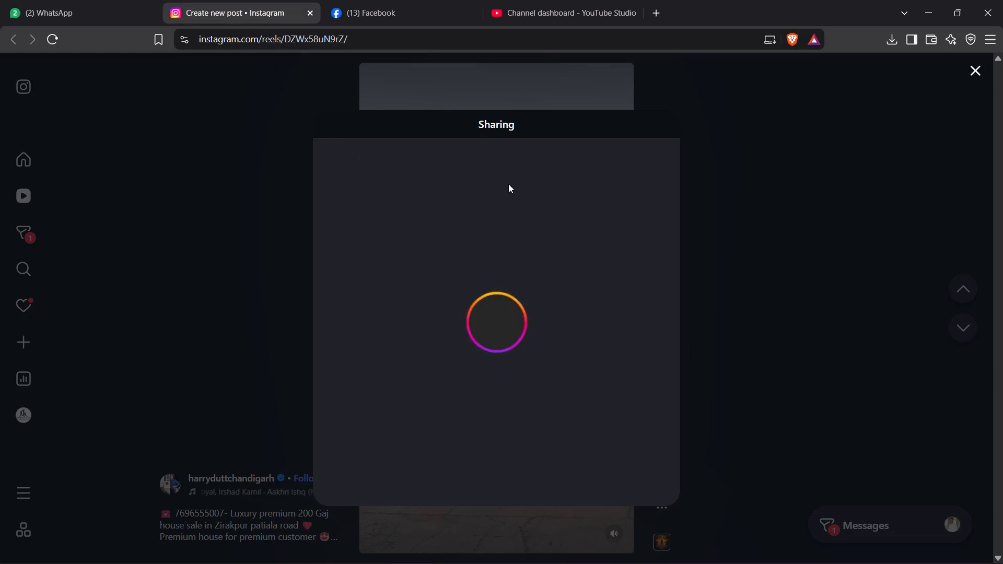
{"action": "left_click", "coordinate": [588, 210]}
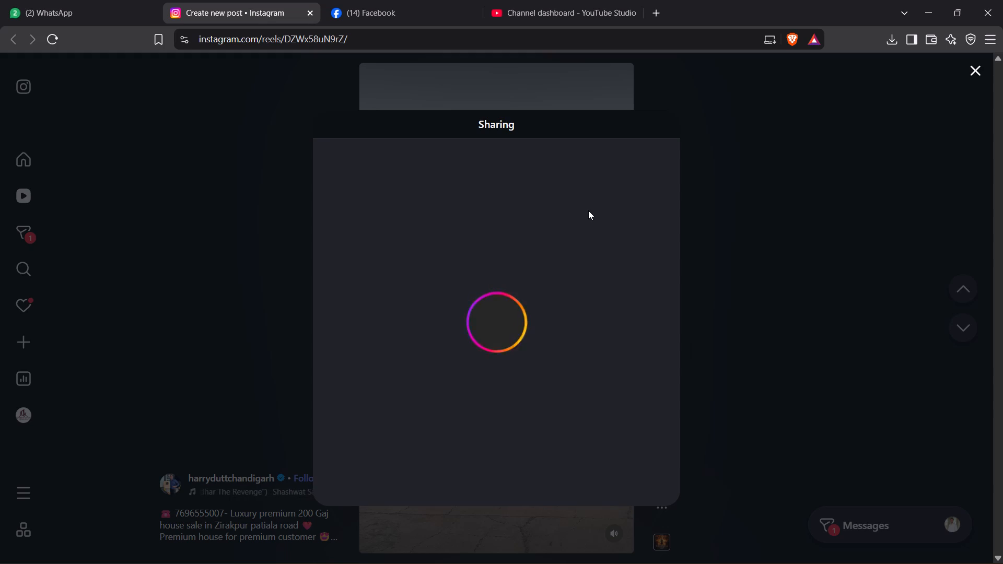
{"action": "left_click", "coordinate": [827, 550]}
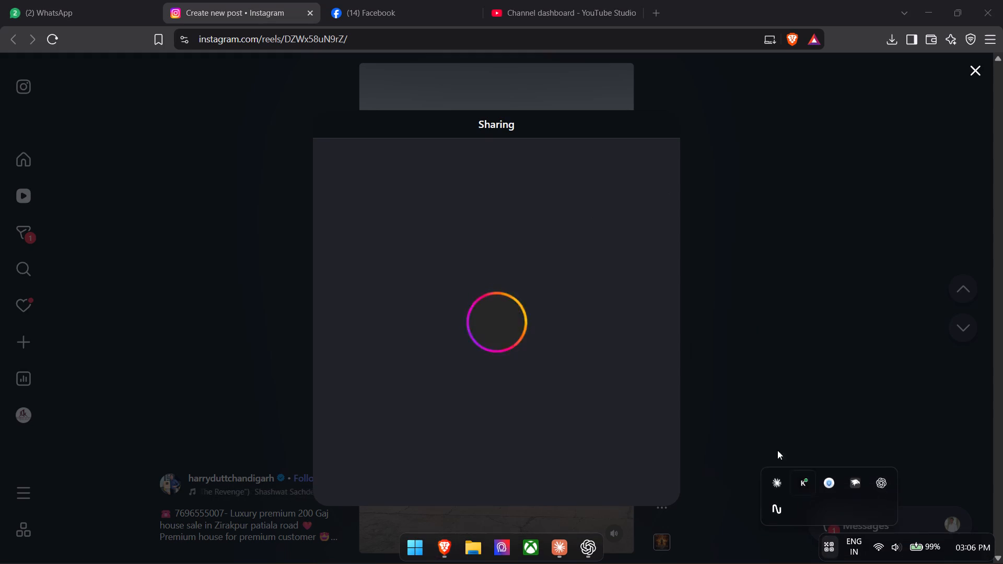
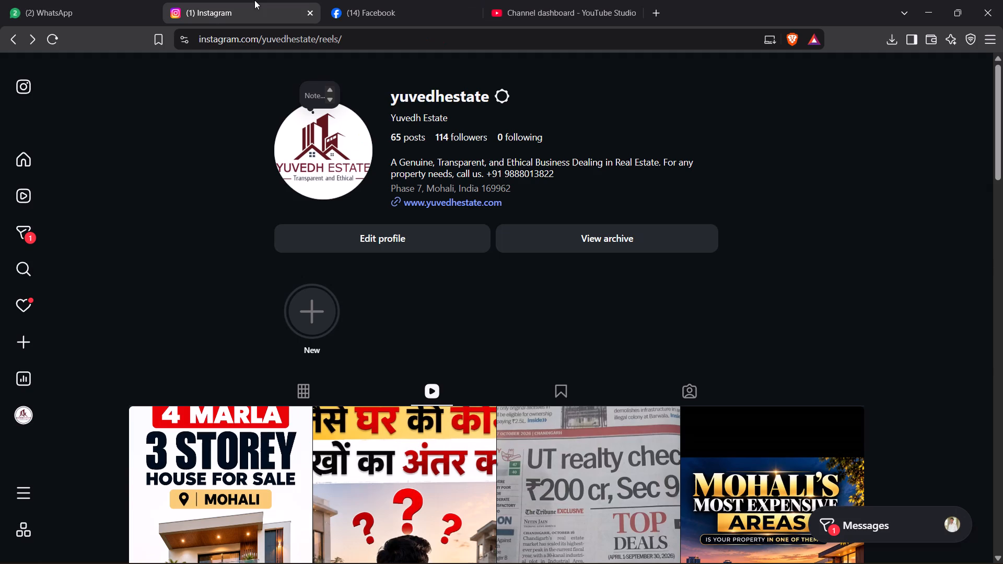
Look over the Yuvedh Estate reels grid on Instagram, checking the new 3-storey house reel.
{"action": "scroll", "coordinate": [665, 395], "scroll_direction": "down", "scroll_amount": 8}
{"action": "scroll", "coordinate": [706, 343], "scroll_direction": "up", "scroll_amount": 3}
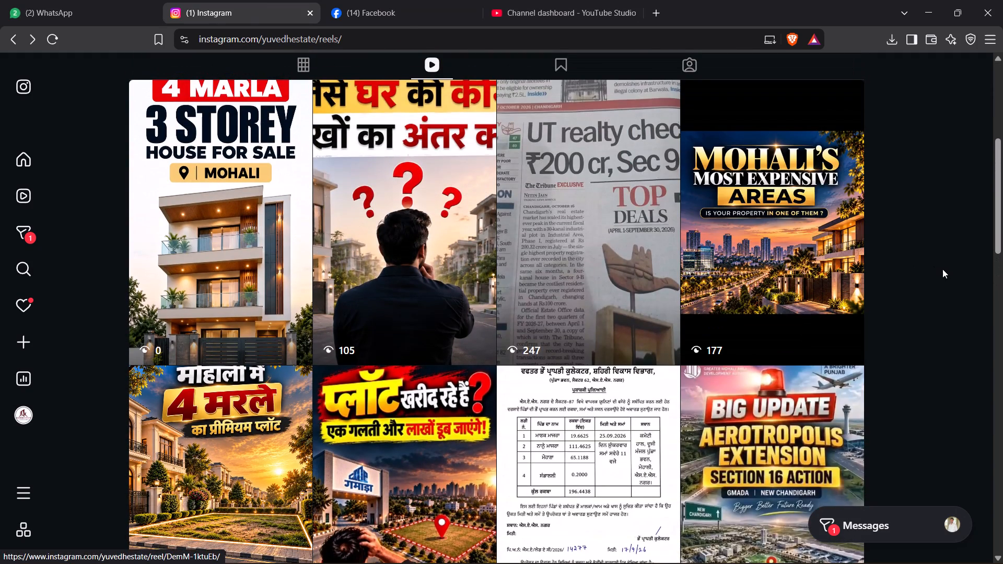
{"action": "scroll", "coordinate": [942, 269], "scroll_direction": "down", "scroll_amount": 3}
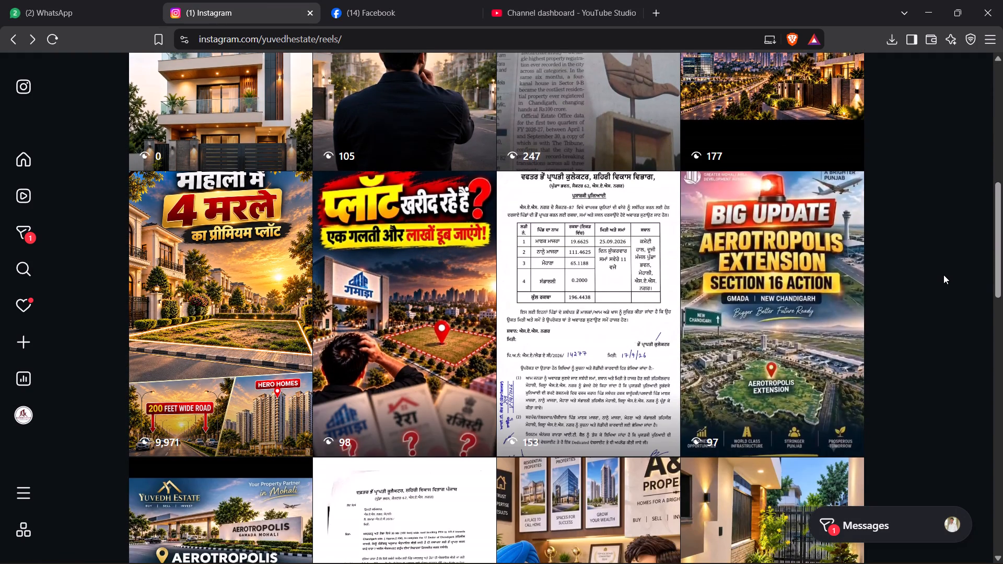
{"action": "scroll", "coordinate": [972, 295], "scroll_direction": "up", "scroll_amount": 8}
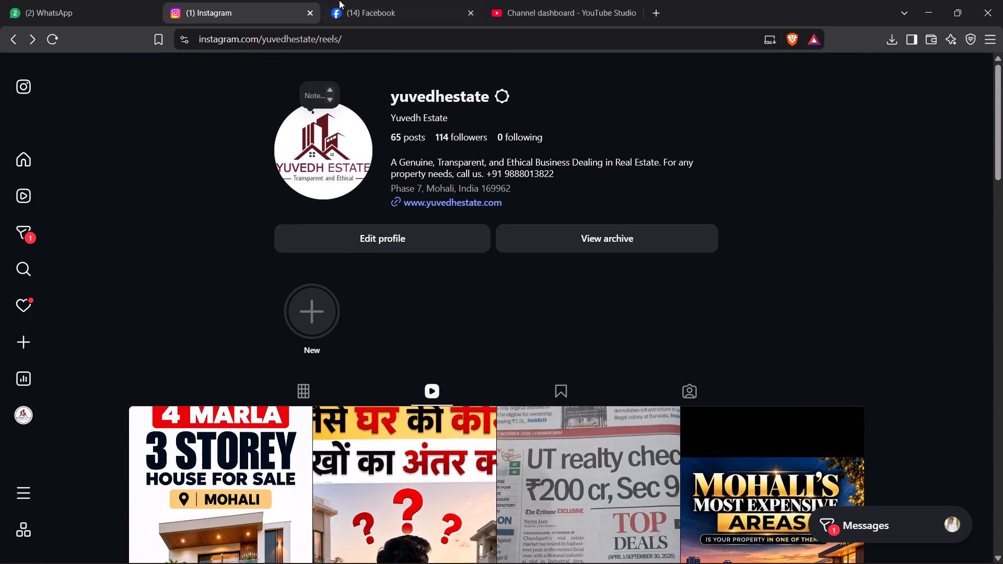
Switch to Facebook and check the recent posts in Views insights and the 30 October planned content on the dashboard home.
{"action": "left_click", "coordinate": [418, 0]}
{"action": "scroll", "coordinate": [540, 386], "scroll_direction": "down", "scroll_amount": 7}
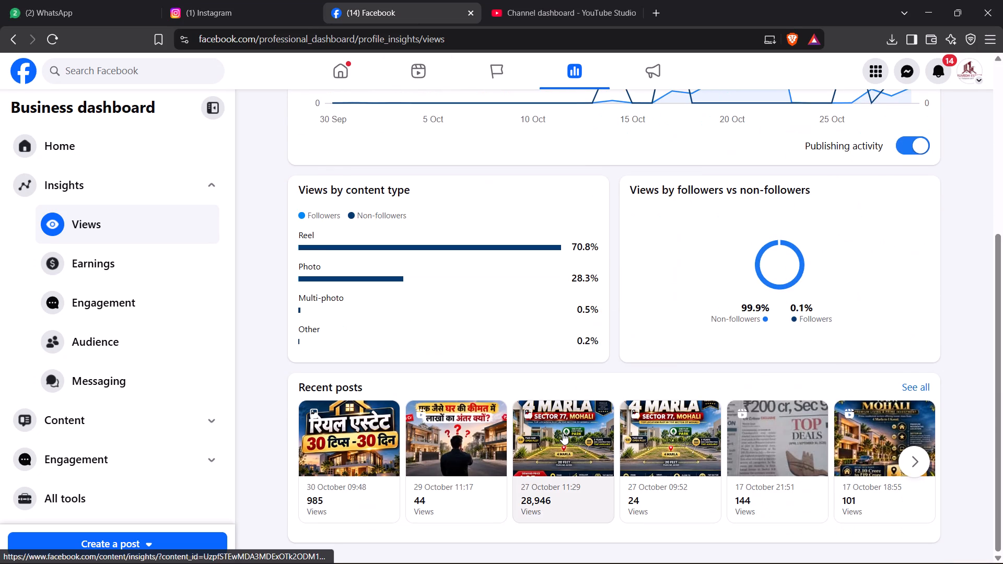
{"action": "scroll", "coordinate": [560, 328], "scroll_direction": "up", "scroll_amount": 9}
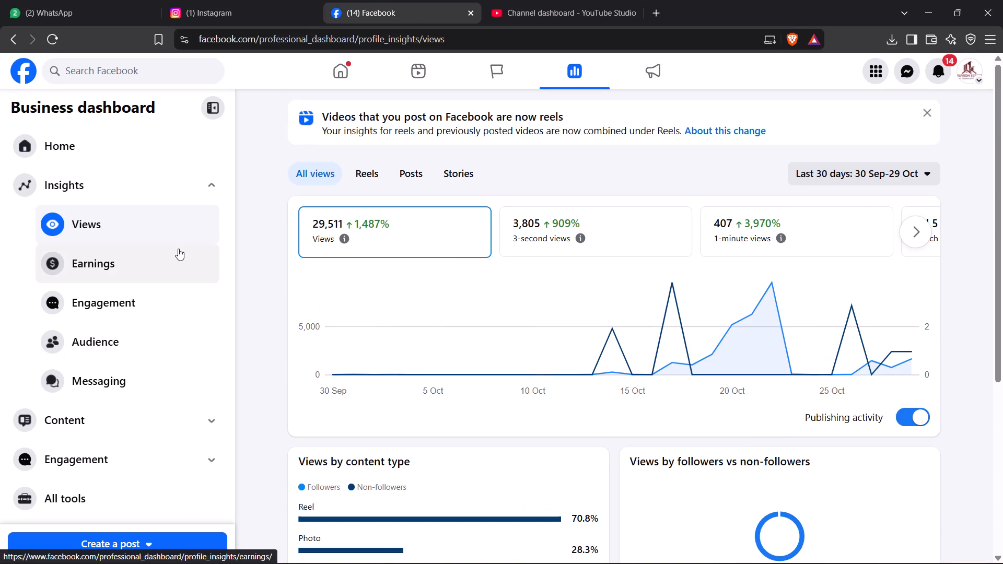
{"action": "left_click", "coordinate": [185, 149]}
{"action": "scroll", "coordinate": [470, 315], "scroll_direction": "down", "scroll_amount": 5}
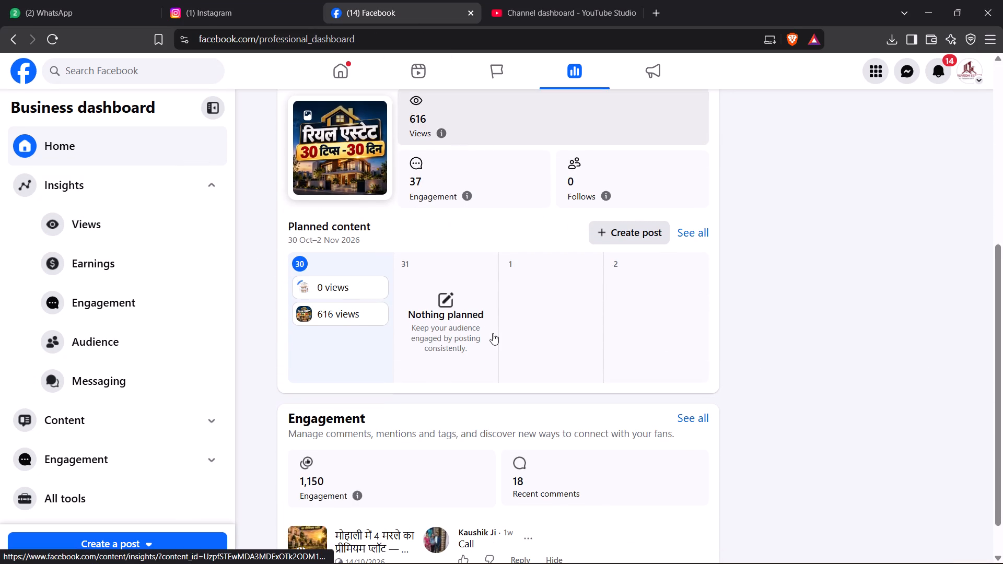
{"action": "left_click", "coordinate": [342, 286]}
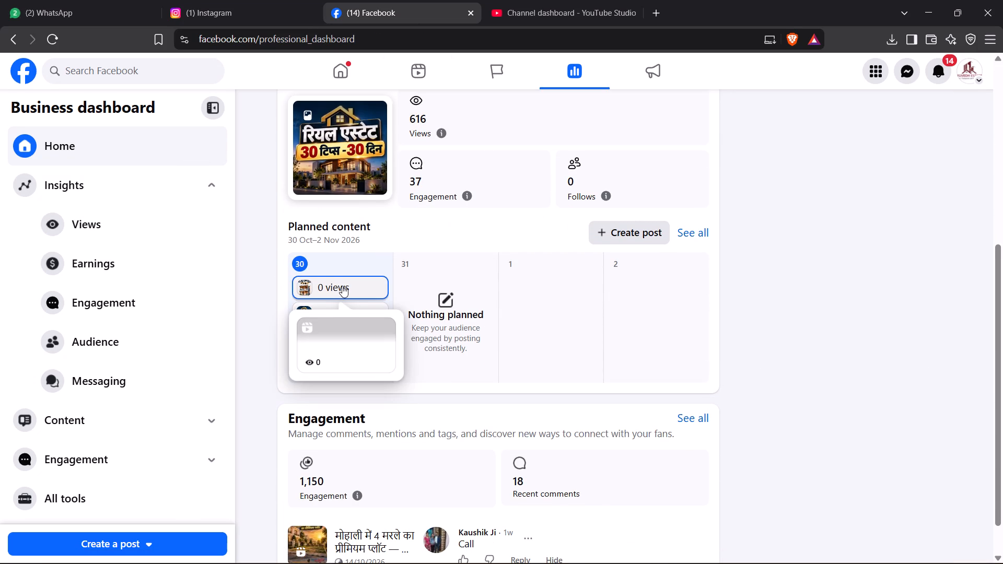
{"action": "left_click", "coordinate": [342, 286]}
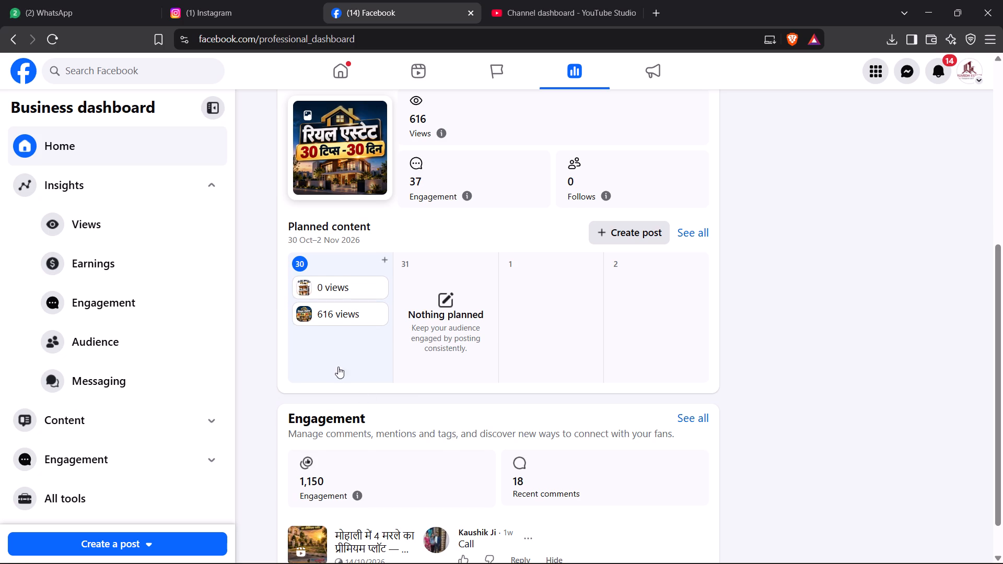
{"action": "scroll", "coordinate": [341, 310], "scroll_direction": "down", "scroll_amount": 5}
{"action": "scroll", "coordinate": [320, 319], "scroll_direction": "up", "scroll_amount": 6}
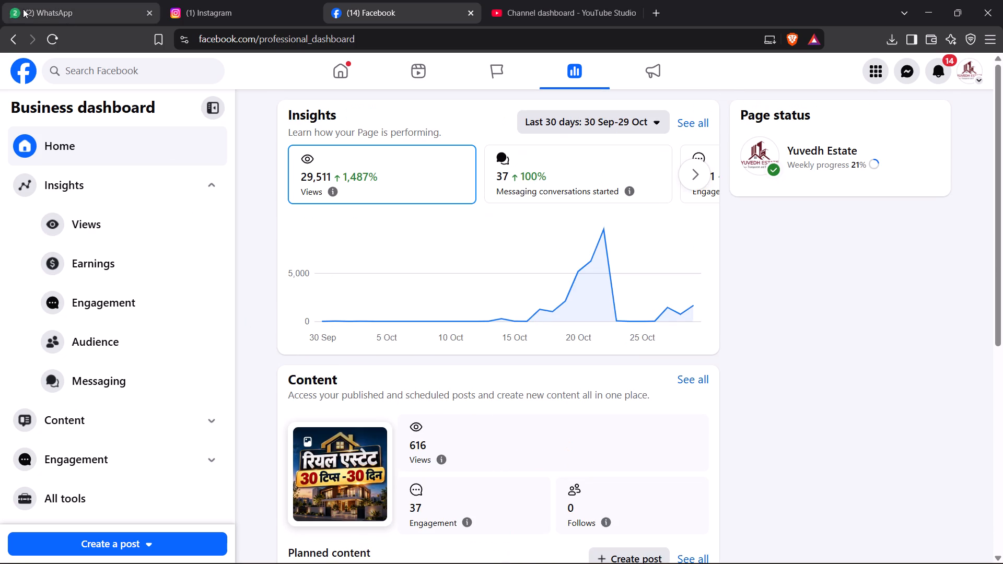
Reload the Facebook business dashboard and check the Content, Planned content and Engagement sections for the new house video.
{"action": "left_click", "coordinate": [48, 40]}
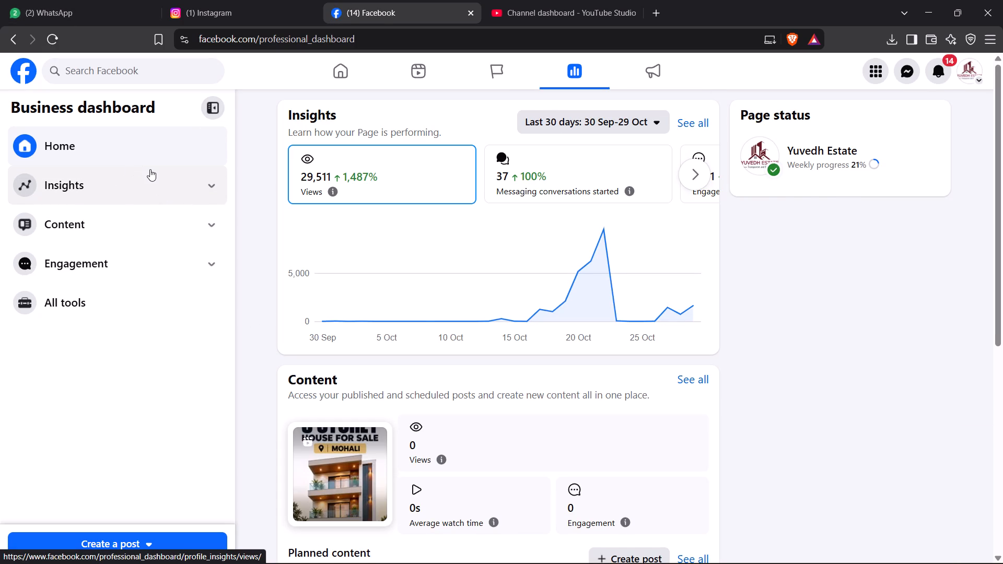
{"action": "scroll", "coordinate": [152, 170], "scroll_direction": "up", "scroll_amount": 3}
{"action": "scroll", "coordinate": [523, 352], "scroll_direction": "down", "scroll_amount": 7}
{"action": "scroll", "coordinate": [588, 380], "scroll_direction": "up", "scroll_amount": 4}
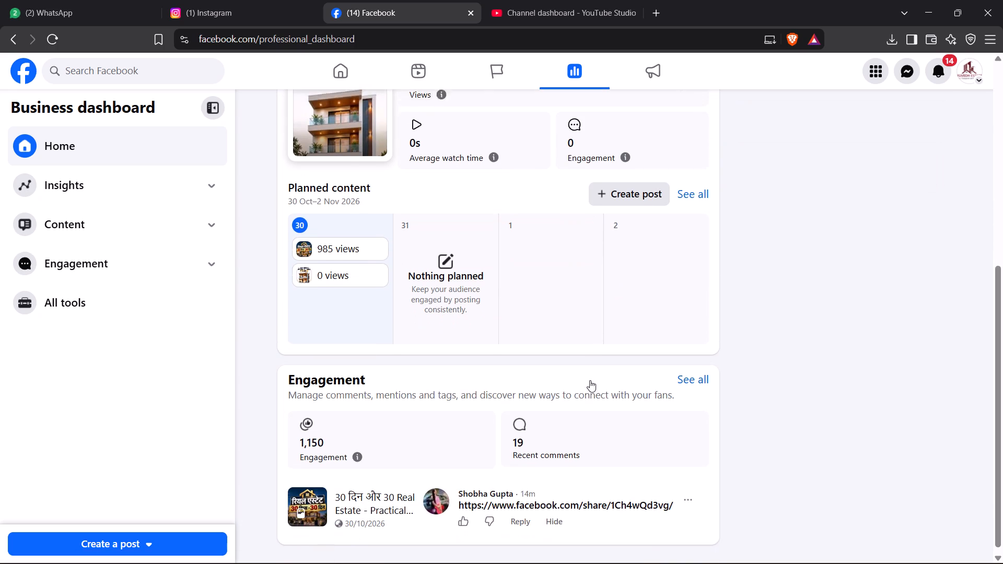
{"action": "scroll", "coordinate": [590, 380], "scroll_direction": "up", "scroll_amount": 2}
{"action": "scroll", "coordinate": [592, 380], "scroll_direction": "down", "scroll_amount": 3}
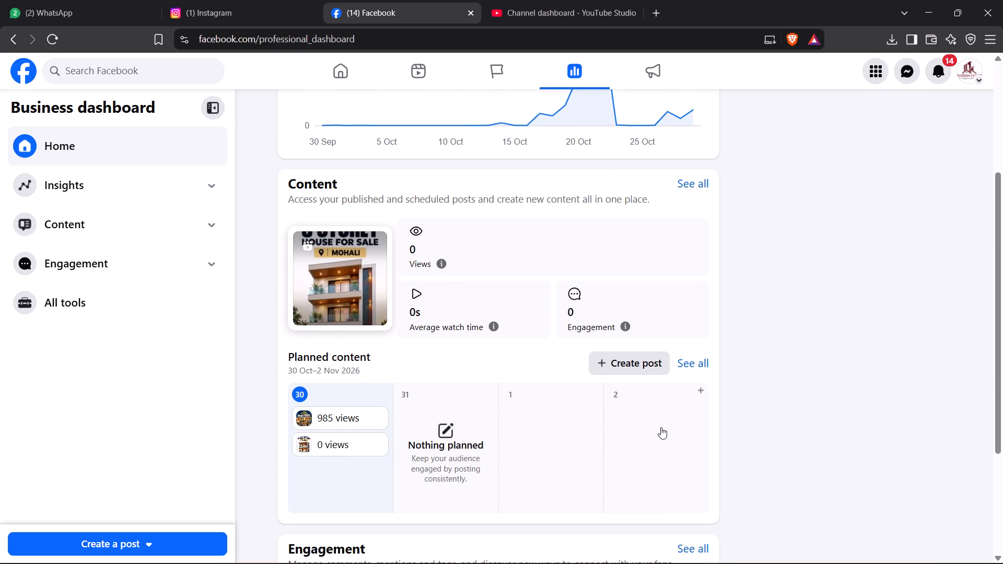
{"action": "scroll", "coordinate": [663, 427], "scroll_direction": "up", "scroll_amount": 1}
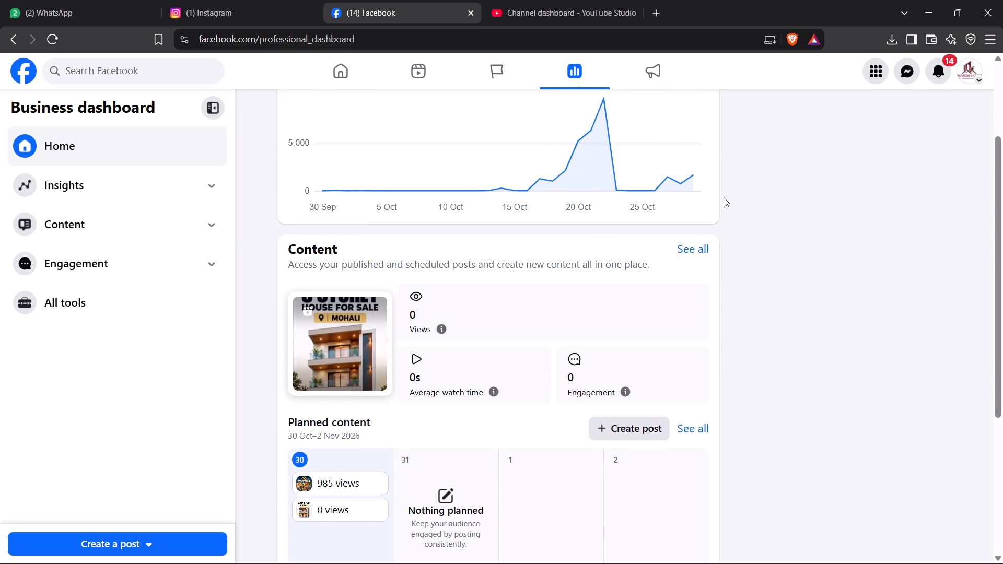
{"action": "scroll", "coordinate": [724, 197], "scroll_direction": "up", "scroll_amount": 3}
Open the Views insights on the Facebook business dashboard and look through the view charts.
{"action": "left_click", "coordinate": [63, 190]}
{"action": "left_click", "coordinate": [125, 230]}
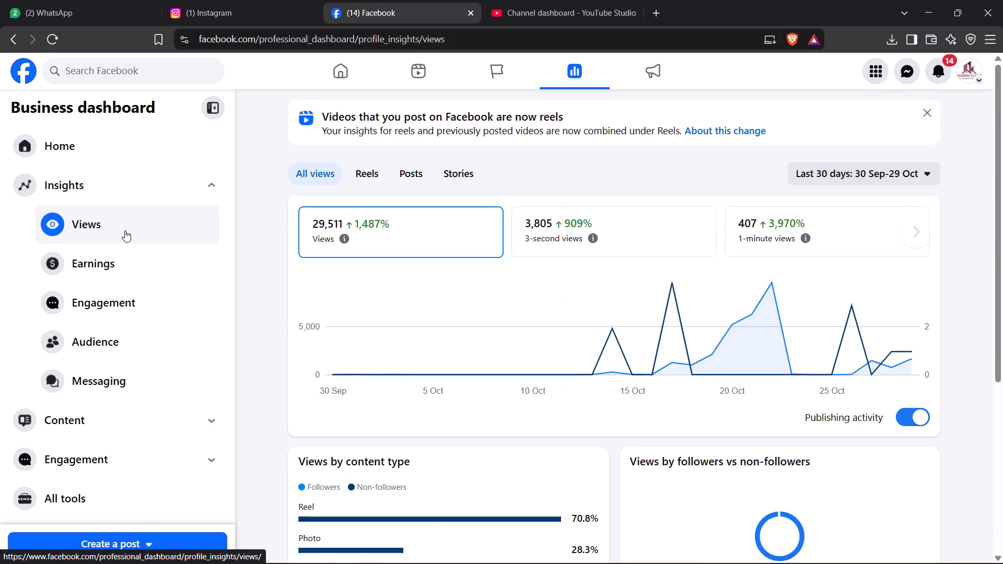
{"action": "scroll", "coordinate": [398, 314], "scroll_direction": "down", "scroll_amount": 6}
{"action": "scroll", "coordinate": [472, 357], "scroll_direction": "down", "scroll_amount": 1}
{"action": "scroll", "coordinate": [125, 287], "scroll_direction": "up", "scroll_amount": 3}
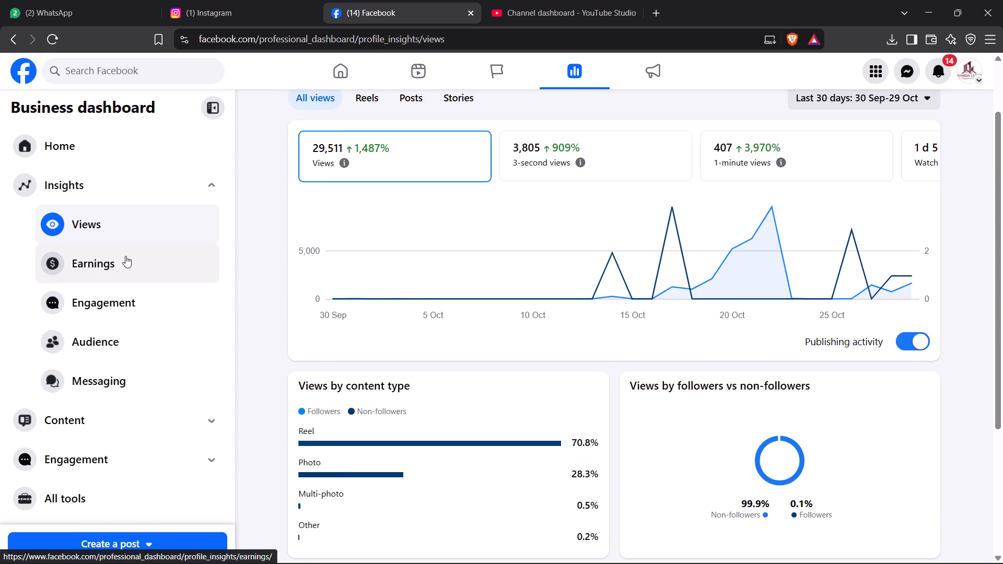
Open the Facebook Content Library and check the new house video among the published posts.
{"action": "left_click", "coordinate": [158, 419]}
{"action": "scroll", "coordinate": [172, 446], "scroll_direction": "down", "scroll_amount": 1}
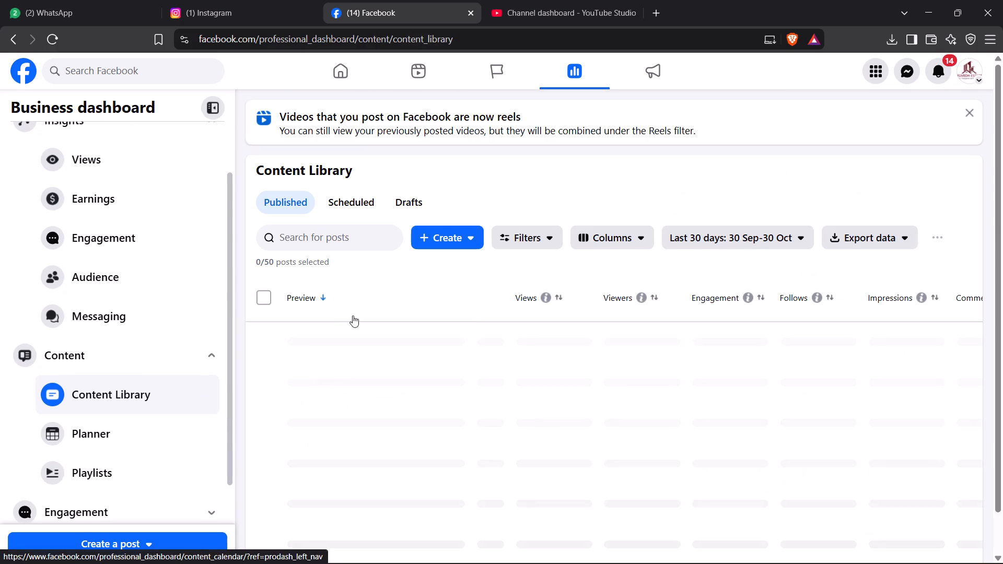
{"action": "scroll", "coordinate": [623, 309], "scroll_direction": "down", "scroll_amount": 1}
{"action": "scroll", "coordinate": [534, 357], "scroll_direction": "down", "scroll_amount": 2}
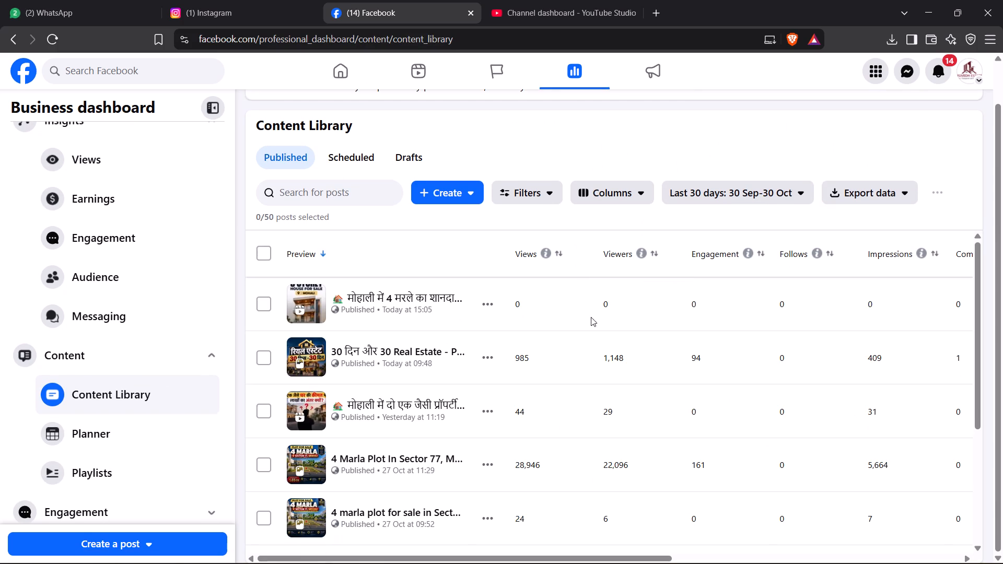
Switch to YouTube Studio, reload the channel dashboard and check the latest Short's performance.
{"action": "left_click", "coordinate": [535, 0]}
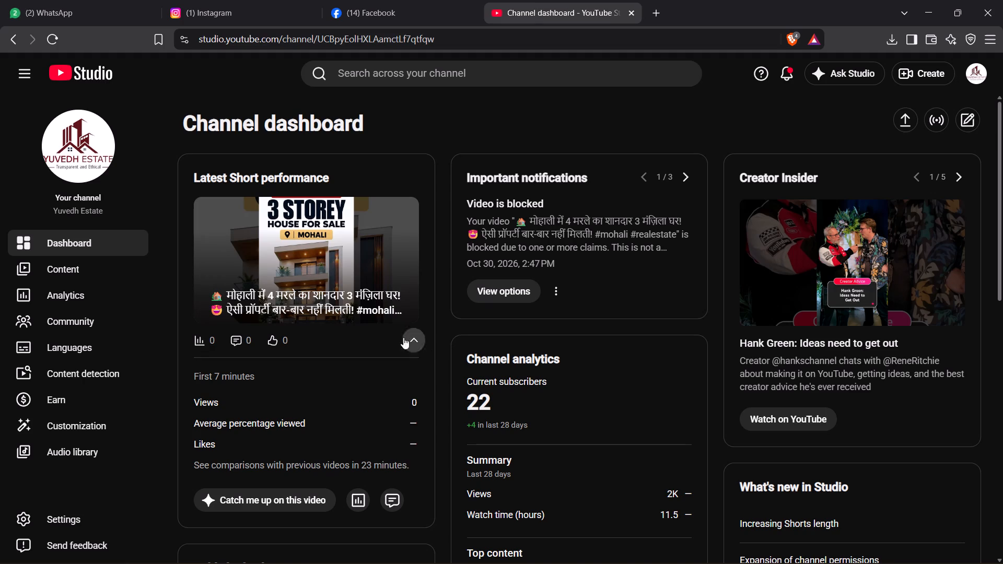
{"action": "left_click", "coordinate": [56, 42]}
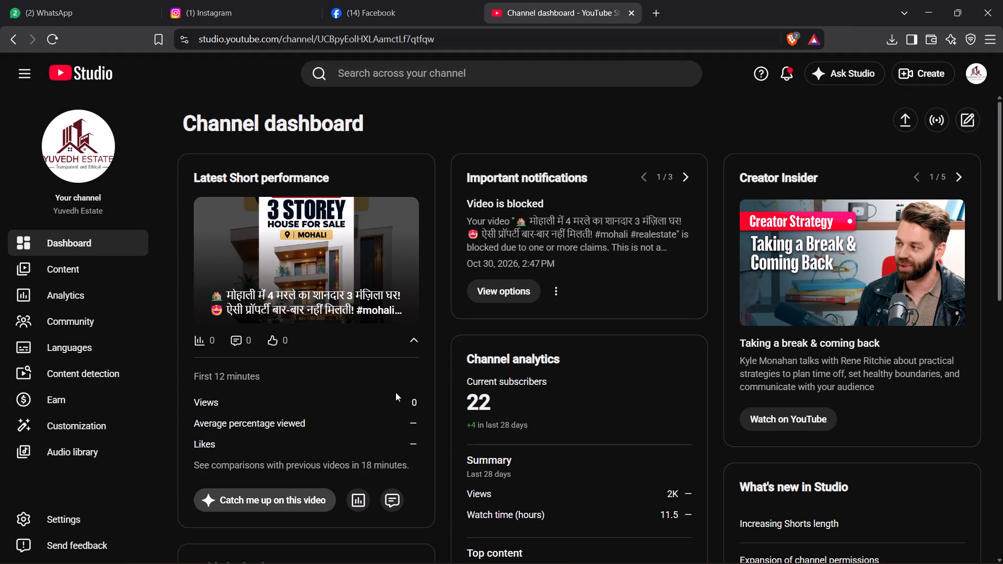
{"action": "scroll", "coordinate": [395, 392], "scroll_direction": "down", "scroll_amount": 3}
{"action": "scroll", "coordinate": [394, 407], "scroll_direction": "up", "scroll_amount": 3}
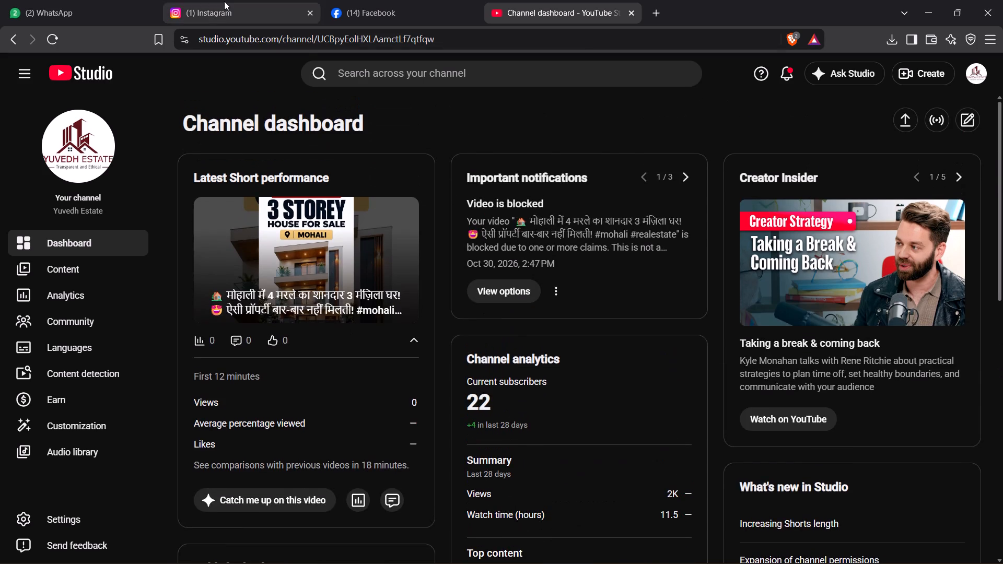
Return to the Instagram profile and look over the reels grid again.
{"action": "left_click", "coordinate": [224, 1]}
{"action": "scroll", "coordinate": [695, 360], "scroll_direction": "down", "scroll_amount": 3}
{"action": "scroll", "coordinate": [697, 370], "scroll_direction": "up", "scroll_amount": 3}
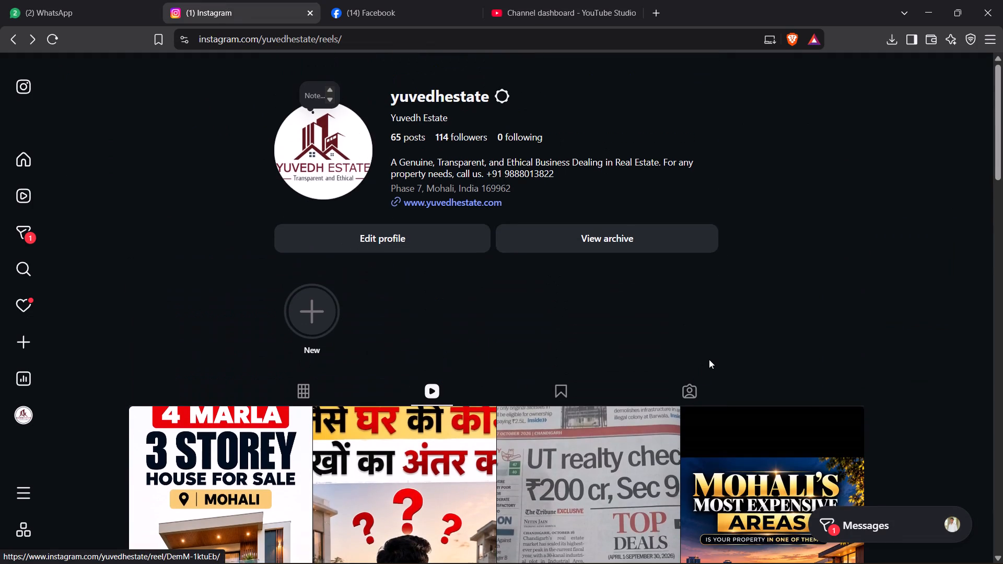
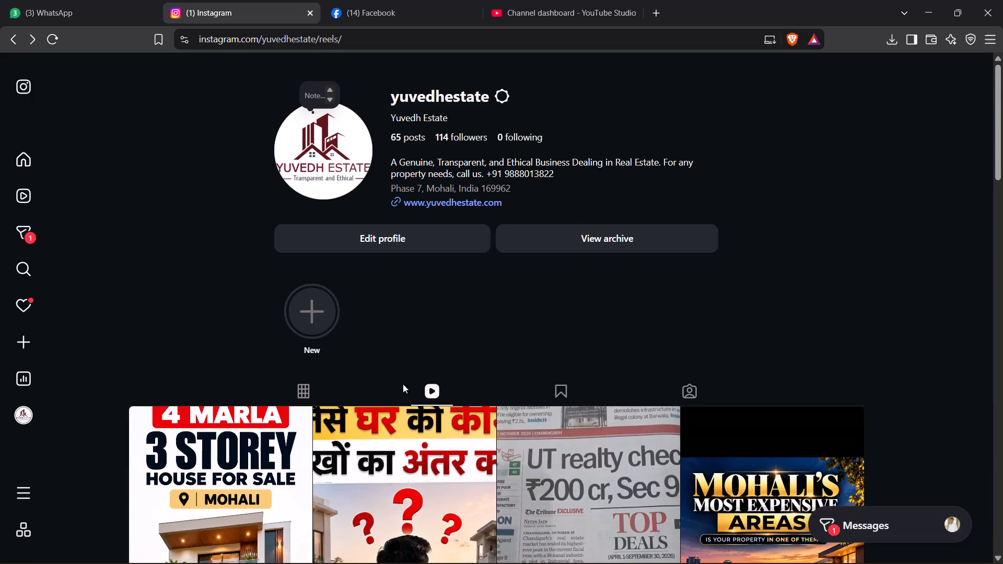
Reload the yuvedhestate reels page on Instagram and check the view count of the 4 Marla three-storey house reel.
{"action": "scroll", "coordinate": [469, 409], "scroll_direction": "down", "scroll_amount": 9}
{"action": "scroll", "coordinate": [461, 401], "scroll_direction": "up", "scroll_amount": 9}
{"action": "scroll", "coordinate": [103, 276], "scroll_direction": "down", "scroll_amount": 4}
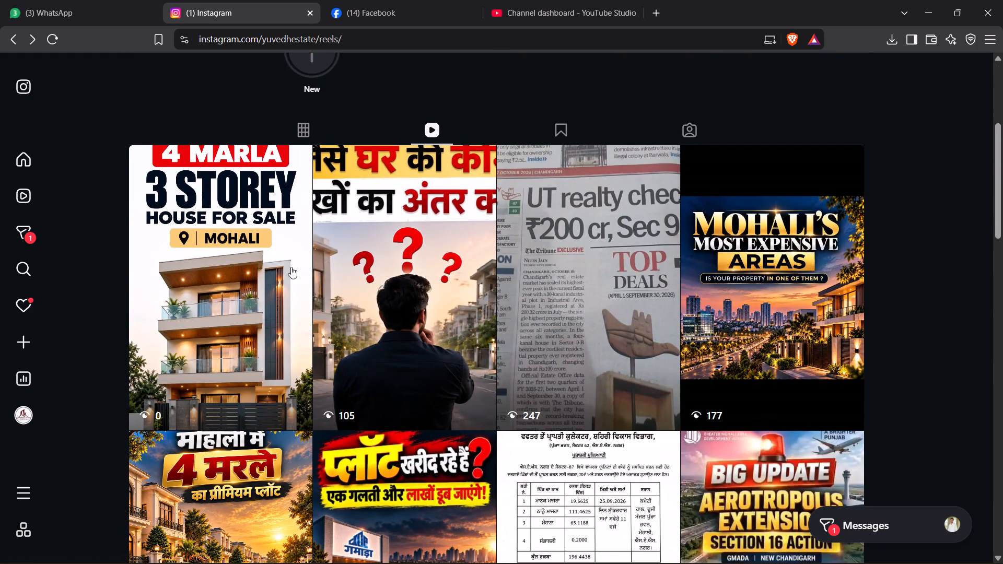
{"action": "scroll", "coordinate": [205, 98], "scroll_direction": "up", "scroll_amount": 4}
{"action": "left_click", "coordinate": [51, 38]}
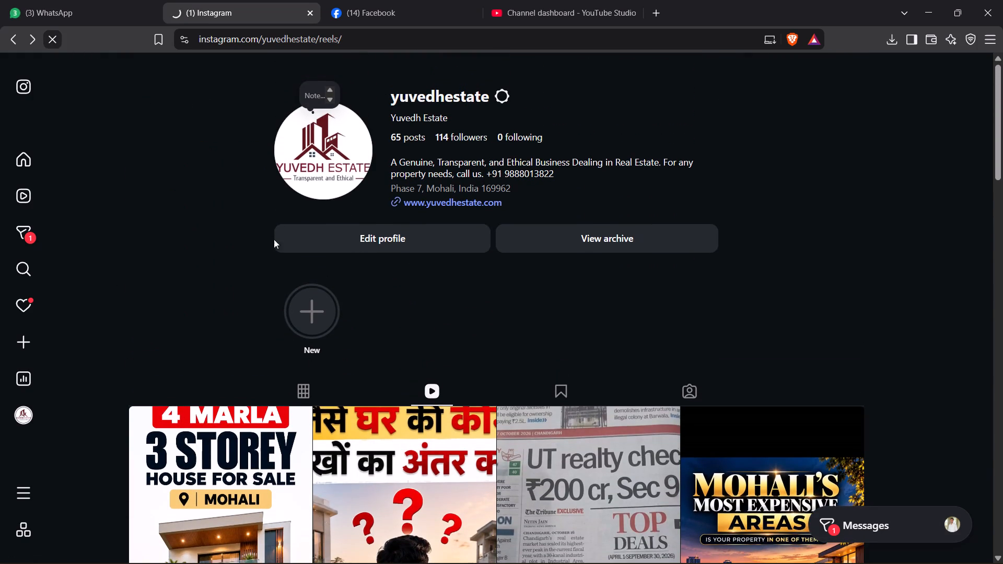
{"action": "scroll", "coordinate": [305, 311], "scroll_direction": "down", "scroll_amount": 4}
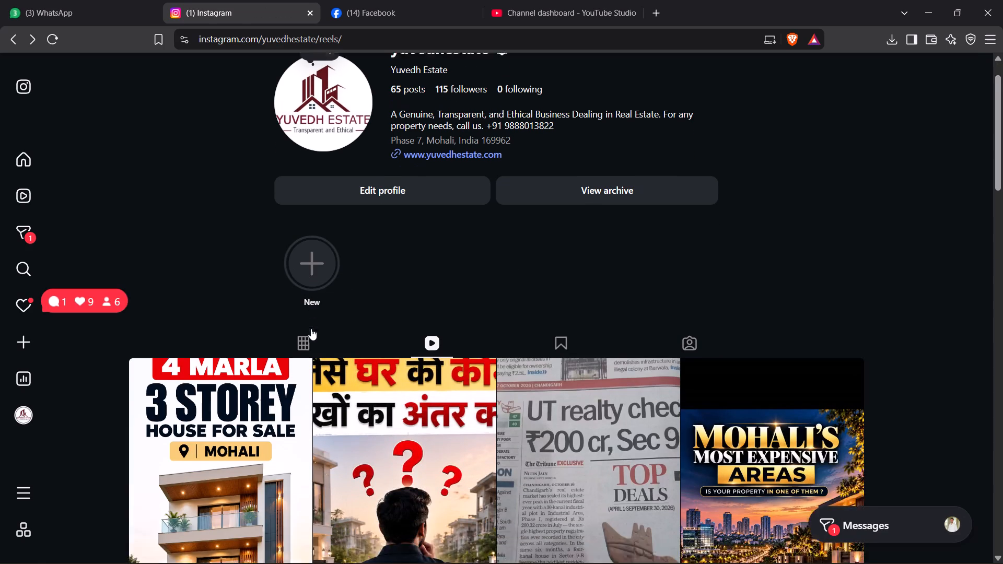
Switch to Facebook and reload the Content Library to check the figures of the newly published 4 Marla house reel.
{"action": "left_click", "coordinate": [455, 0]}
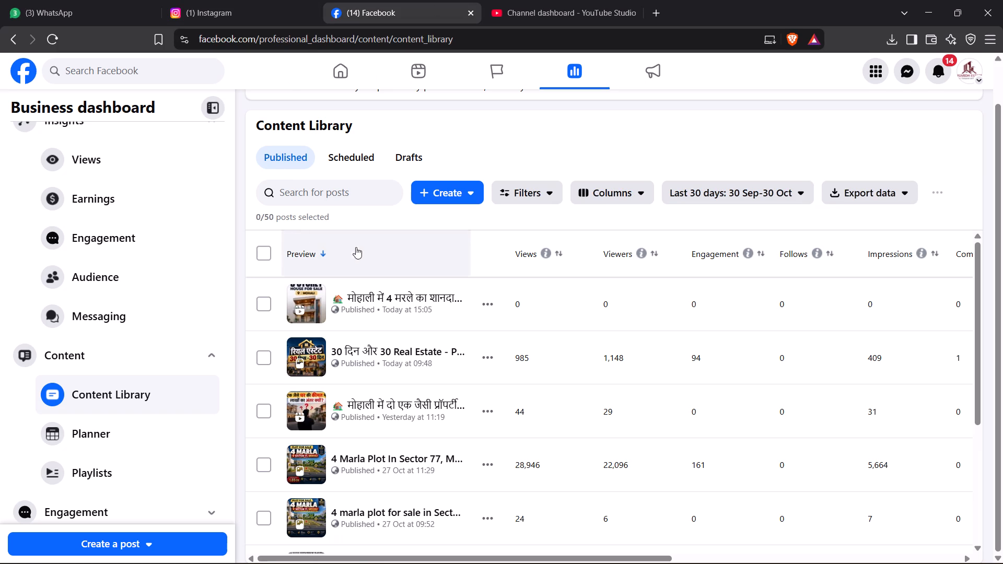
{"action": "left_click", "coordinate": [59, 44]}
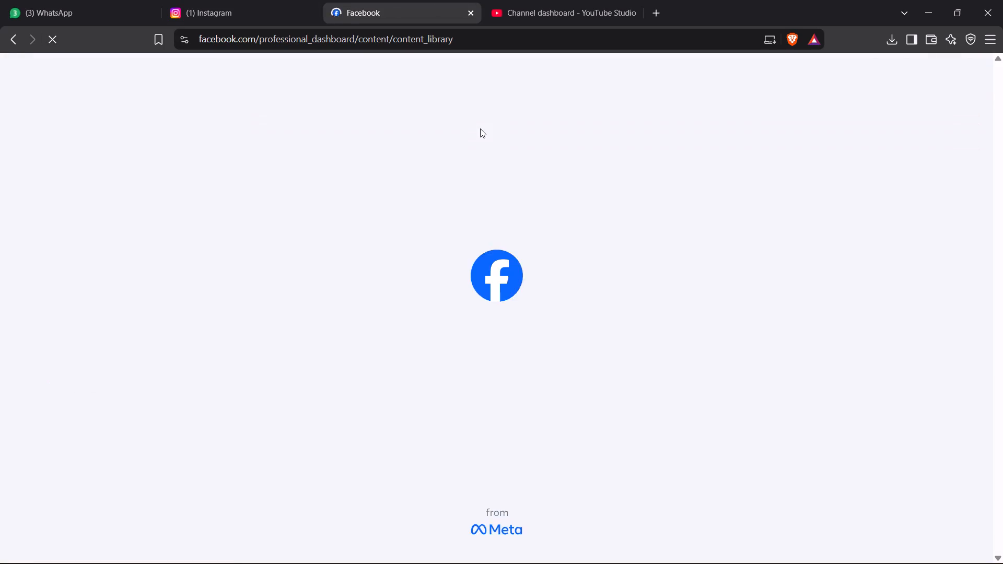
Switch to YouTube Studio, reload the channel dashboard, and check the latest Short's performance and the published videos list.
{"action": "left_click", "coordinate": [559, 5]}
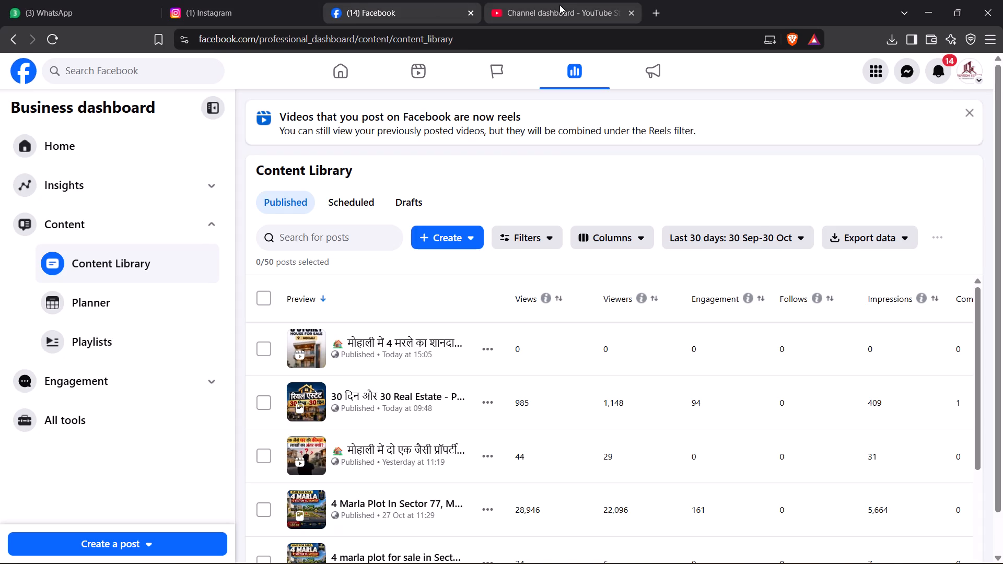
{"action": "left_click", "coordinate": [58, 46]}
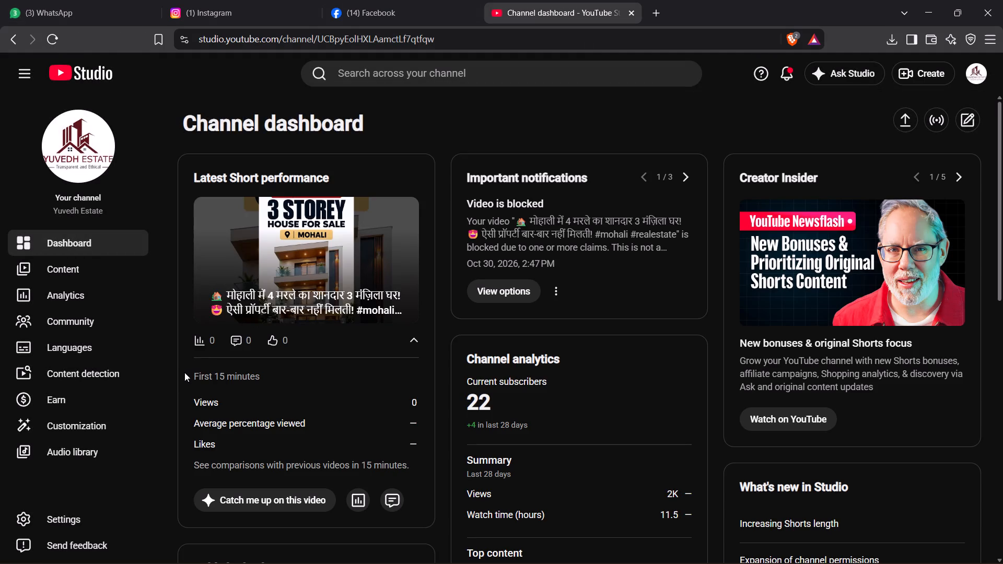
{"action": "scroll", "coordinate": [443, 338], "scroll_direction": "down", "scroll_amount": 8}
{"action": "scroll", "coordinate": [452, 342], "scroll_direction": "up", "scroll_amount": 9}
{"action": "scroll", "coordinate": [246, 228], "scroll_direction": "down", "scroll_amount": 5}
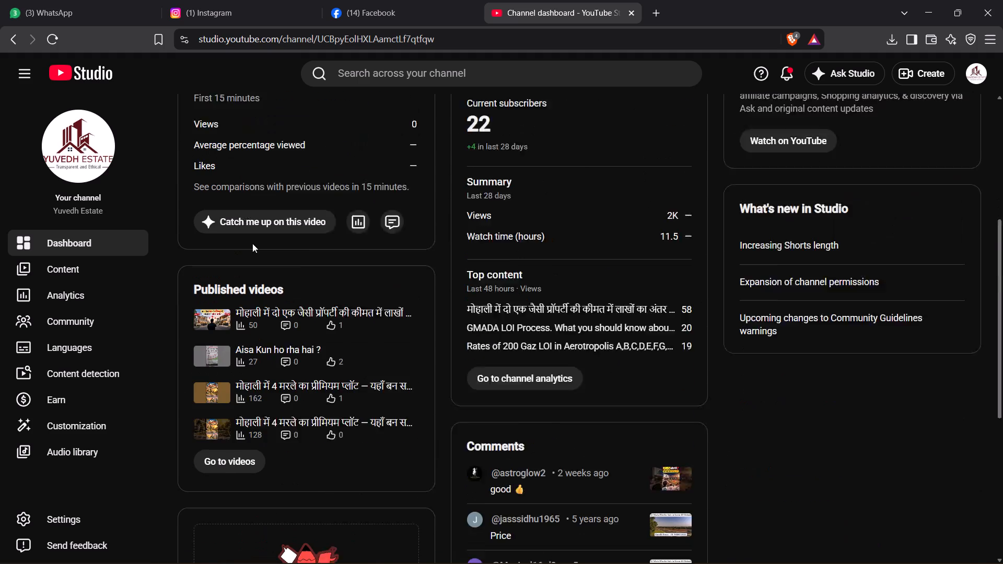
{"action": "scroll", "coordinate": [254, 243], "scroll_direction": "up", "scroll_amount": 9}
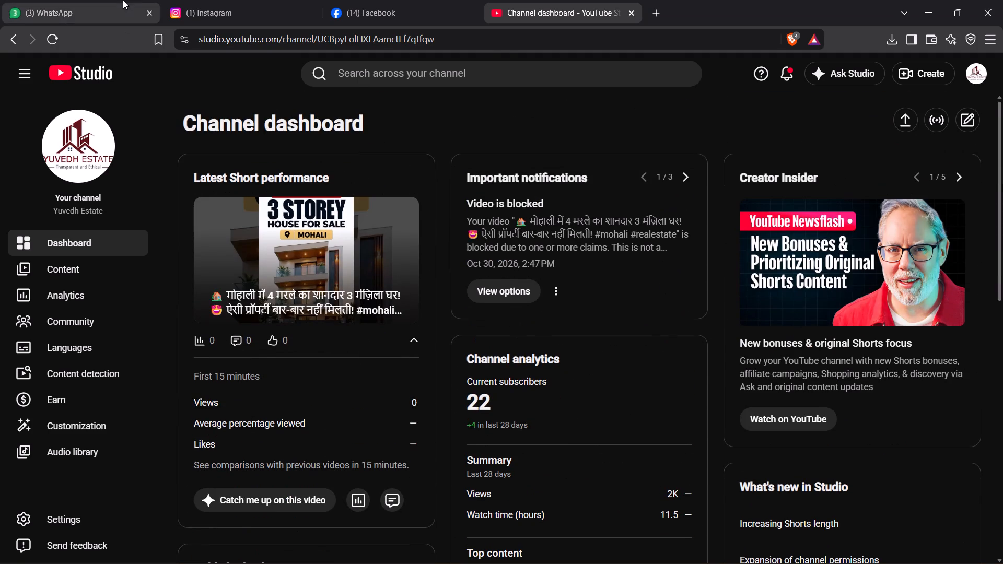
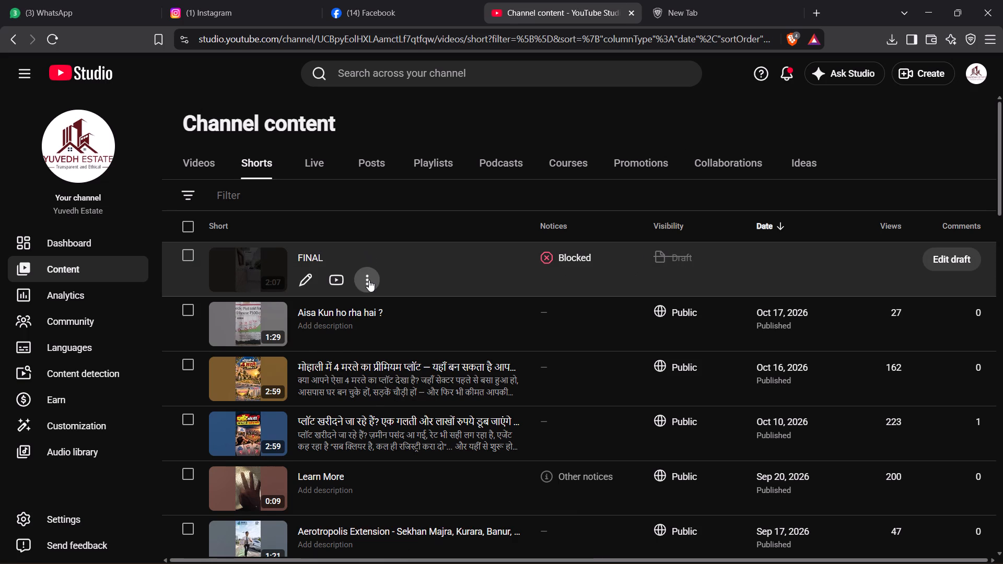
Delete the blocked FINAL draft from the channel's Shorts forever, acknowledging that the deletion is permanent.
{"action": "left_click", "coordinate": [369, 280]}
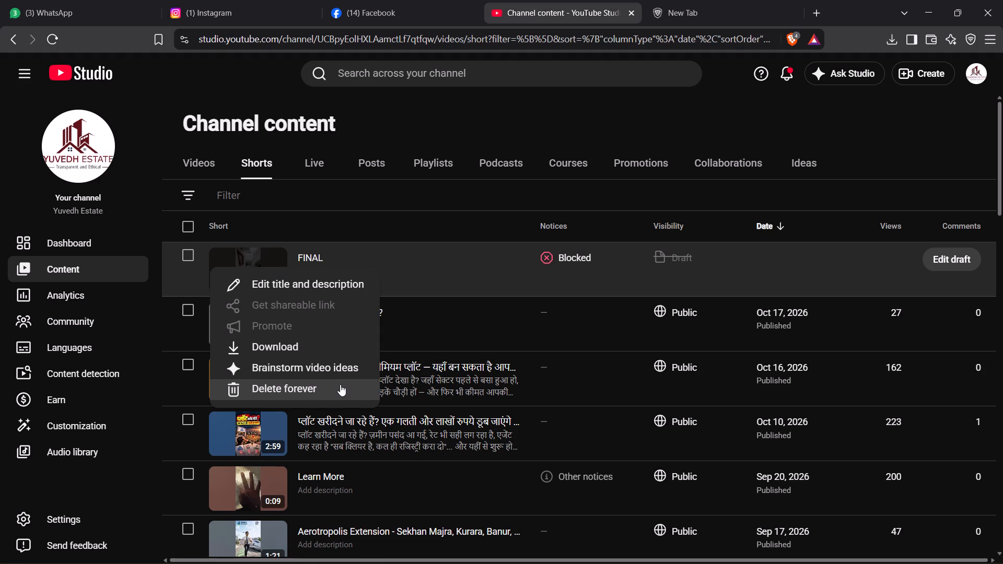
{"action": "left_click", "coordinate": [339, 385]}
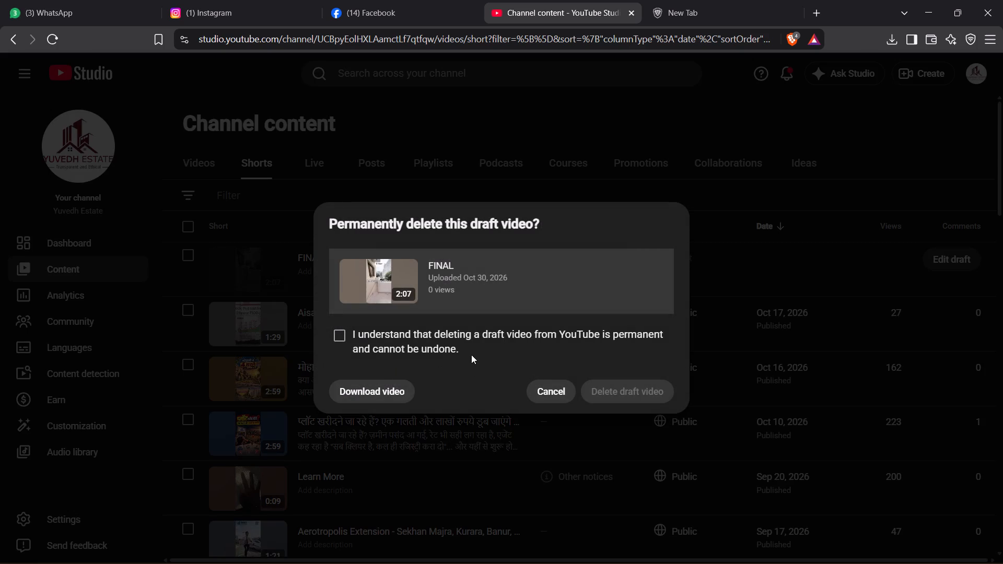
{"action": "left_click", "coordinate": [351, 328]}
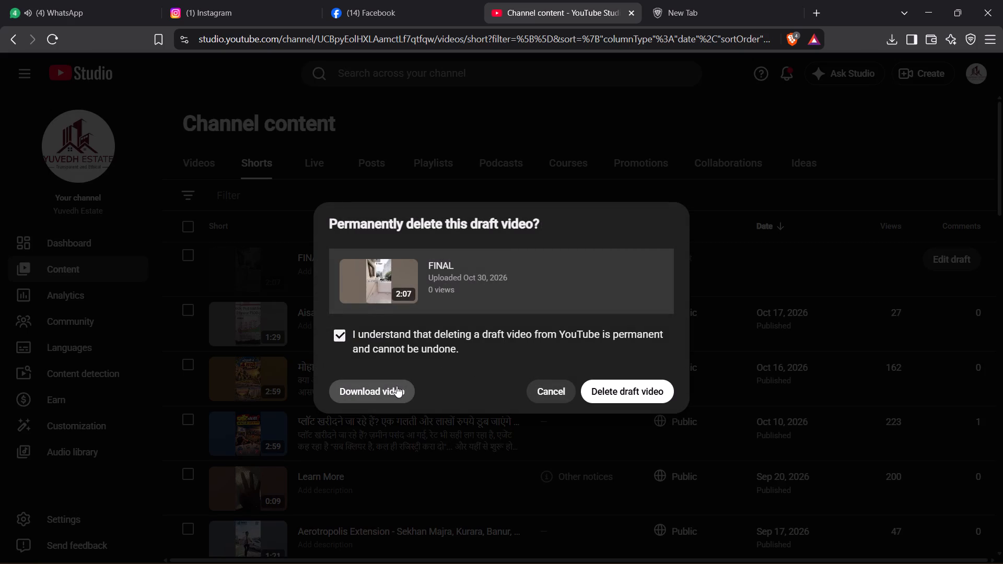
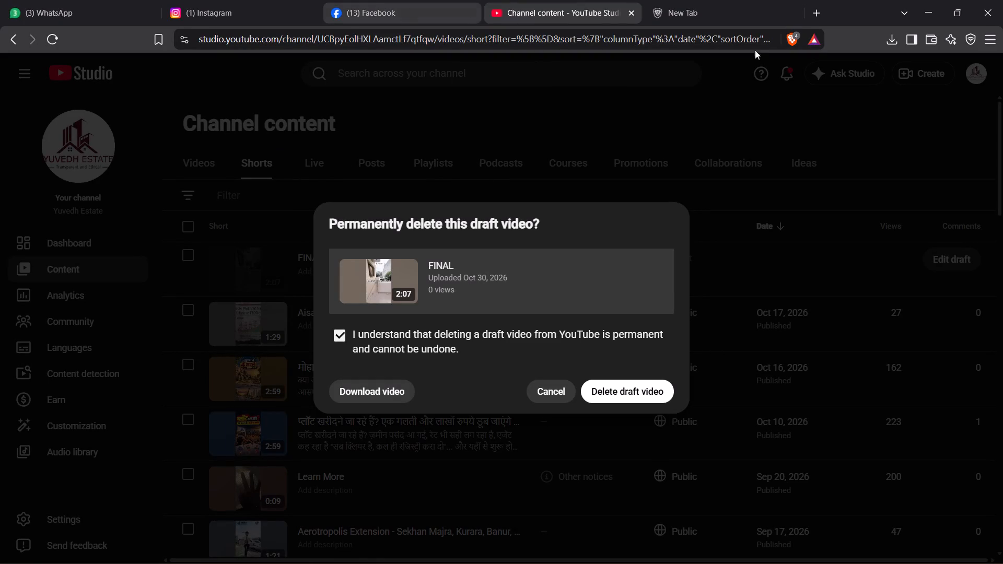
Switch to File Explorer and open the recent FINAL.mp4 from the commercial house project's final folder in VLC.
{"action": "left_click", "coordinate": [936, 7]}
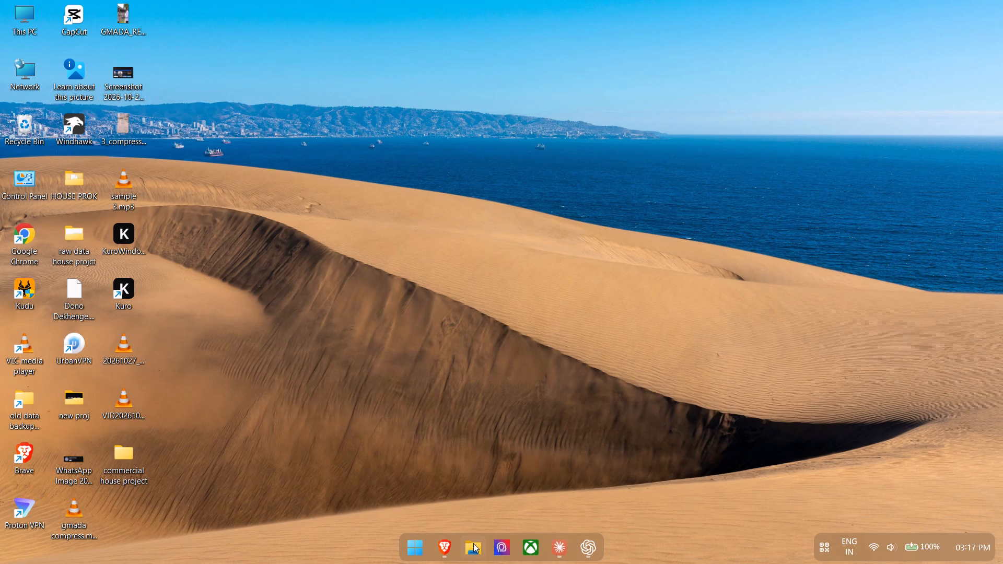
{"action": "left_click", "coordinate": [473, 543]}
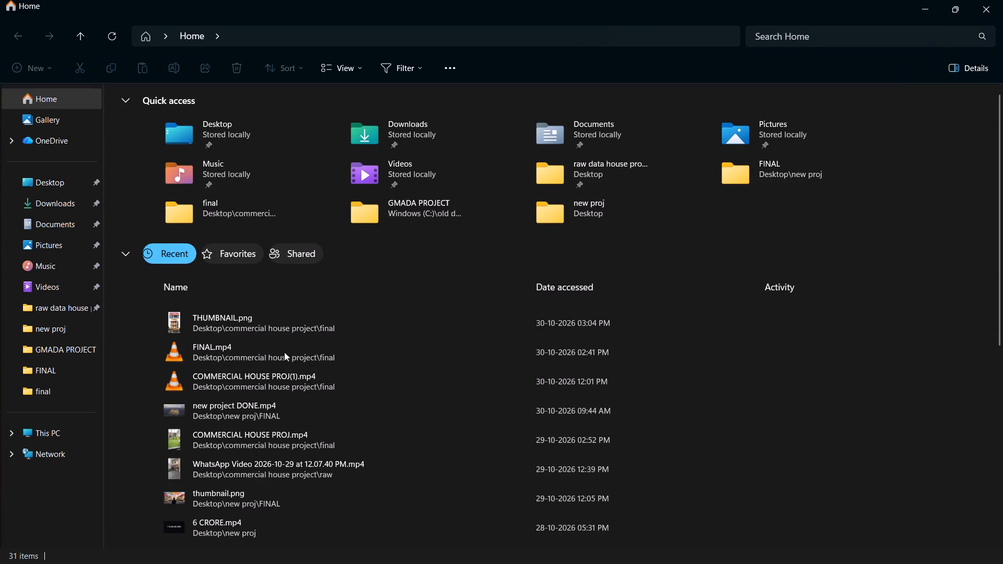
{"action": "double_click", "coordinate": [322, 354]}
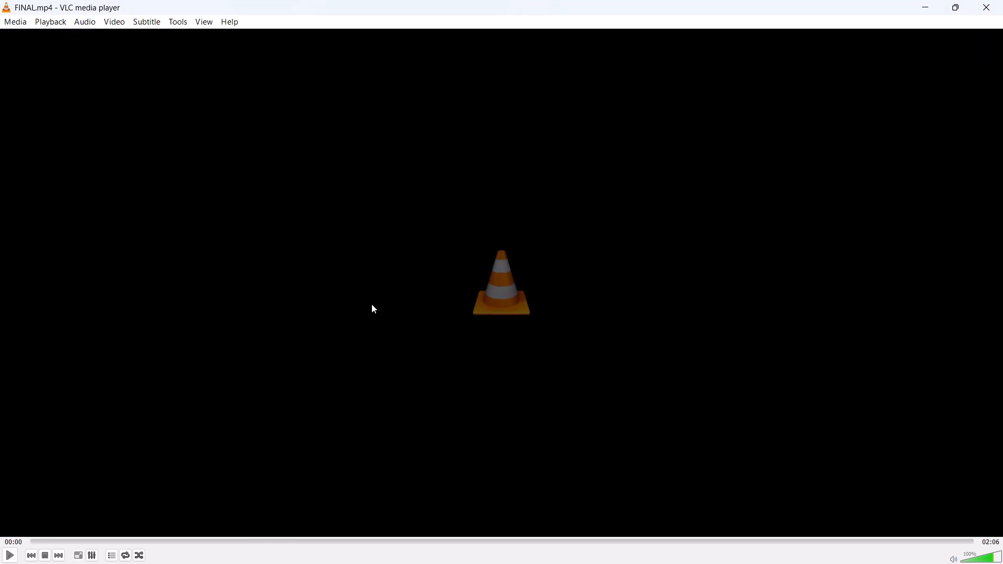
Skim FINAL.mp4 back and forth through the hall and first bedroom scenes, and pause it at 00:18 on the vitrified flooring caption.
{"action": "left_click", "coordinate": [143, 542]}
{"action": "left_click_drag", "start_coordinate": [143, 542], "coordinate": [145, 542]}
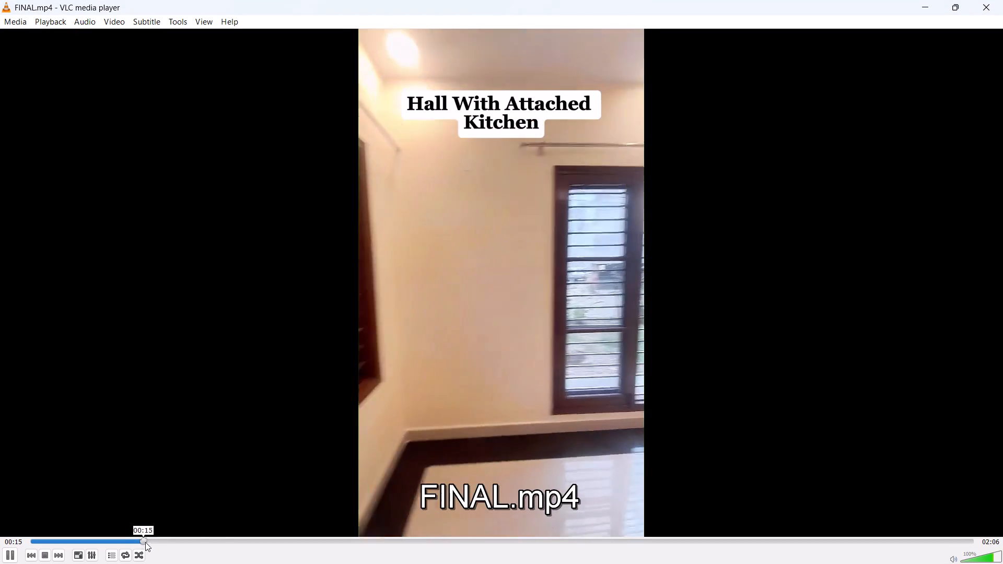
{"action": "left_click_drag", "start_coordinate": [145, 542], "coordinate": [190, 542]}
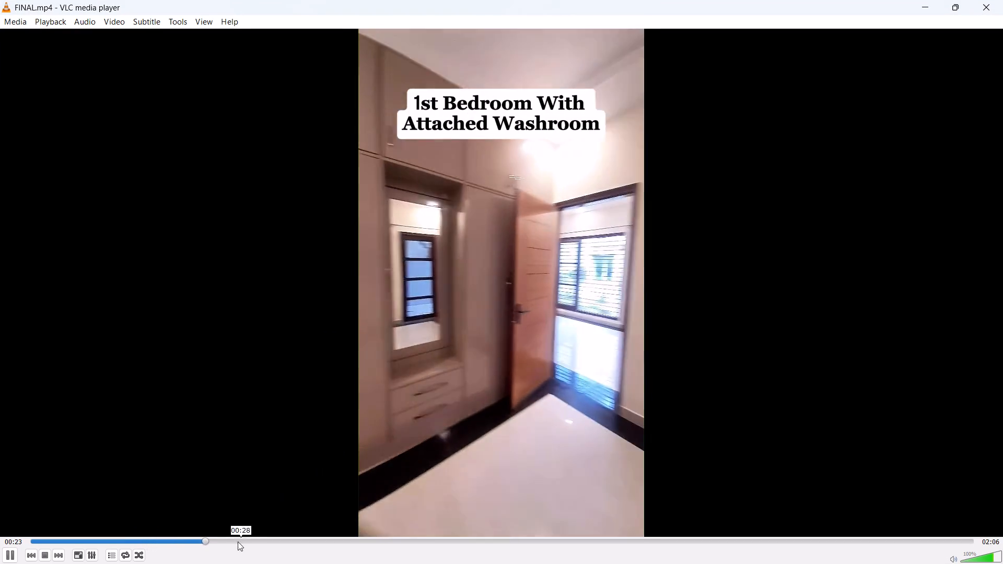
{"action": "left_click", "coordinate": [190, 540]}
{"action": "left_click", "coordinate": [188, 540]}
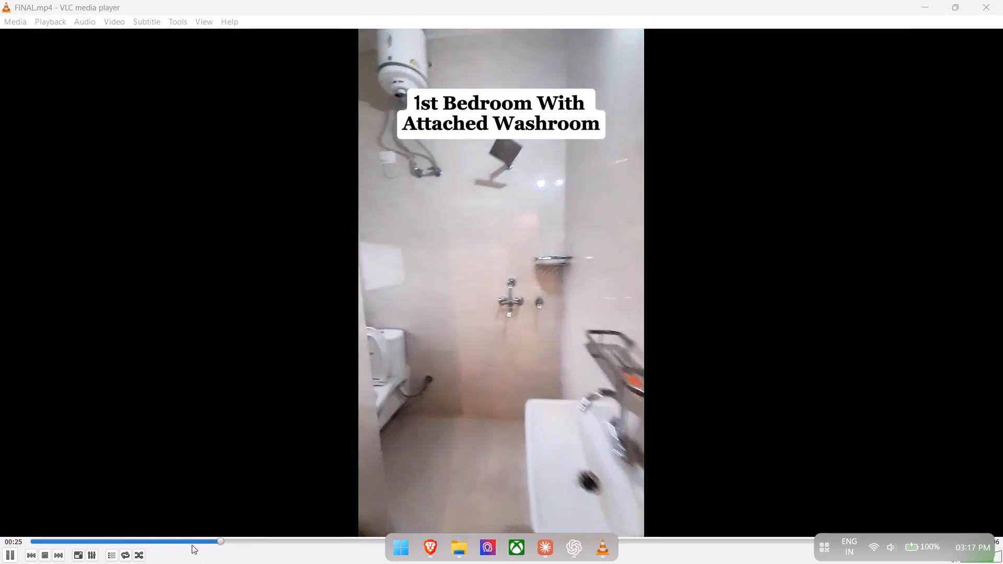
{"action": "left_click", "coordinate": [192, 545]}
{"action": "key", "text": "space"}
{"action": "left_click", "coordinate": [447, 501]}
{"action": "left_click", "coordinate": [450, 454]}
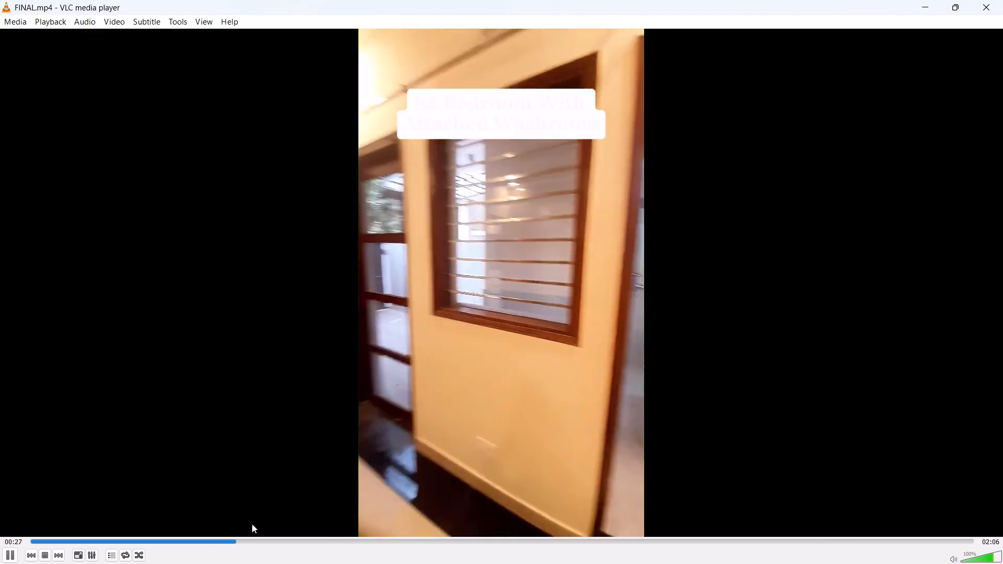
{"action": "left_click", "coordinate": [209, 538]}
{"action": "left_click", "coordinate": [200, 539]}
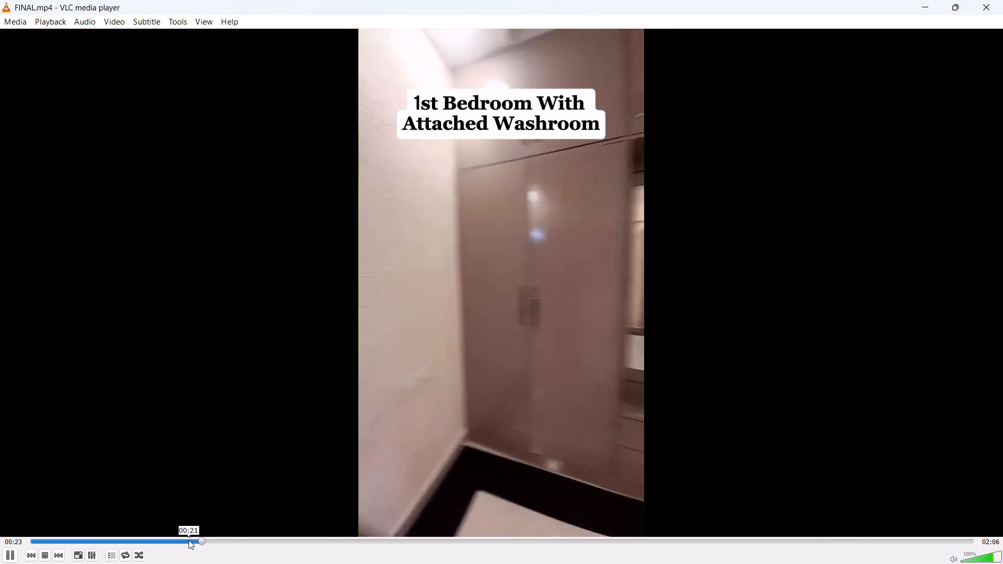
{"action": "left_click", "coordinate": [189, 540]}
{"action": "left_click", "coordinate": [166, 538]}
{"action": "key", "text": "space"}
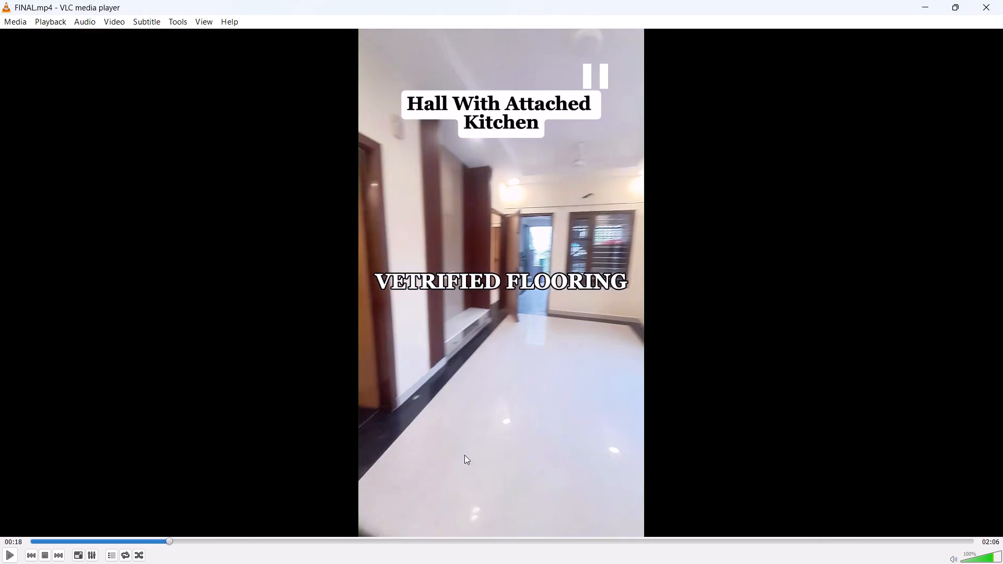
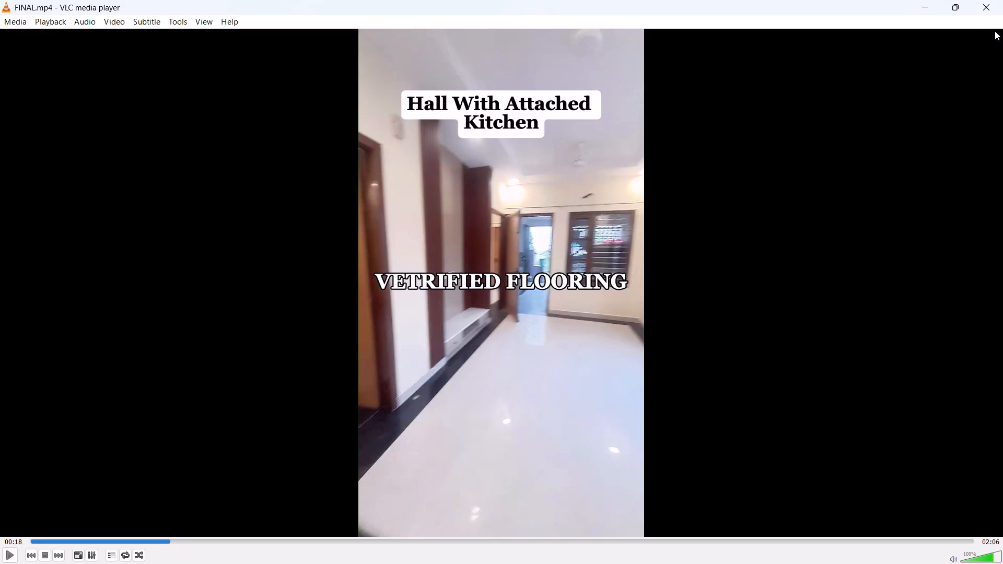
Close the FINAL.mp4 video player and the File Explorer window.
{"action": "left_click", "coordinate": [982, 0]}
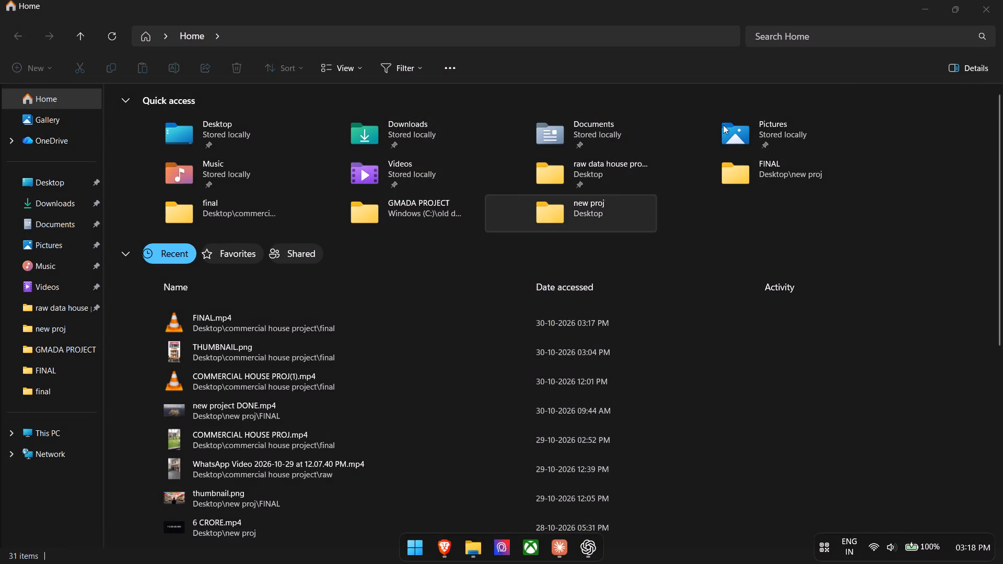
{"action": "left_click", "coordinate": [1002, 0]}
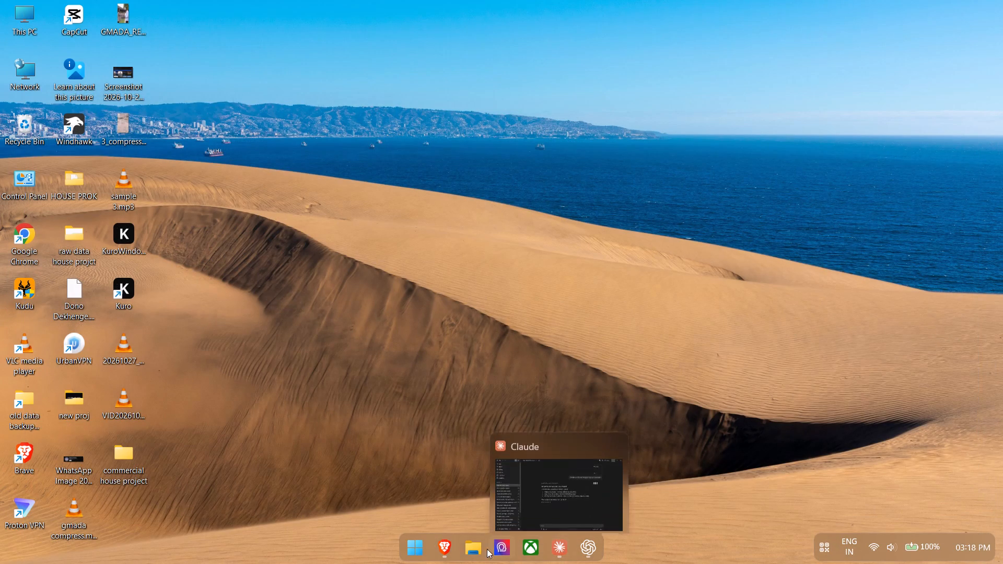
Switch to Brave and cancel the permanent deletion of the FINAL draft video in YouTube Studio.
{"action": "left_click", "coordinate": [441, 547]}
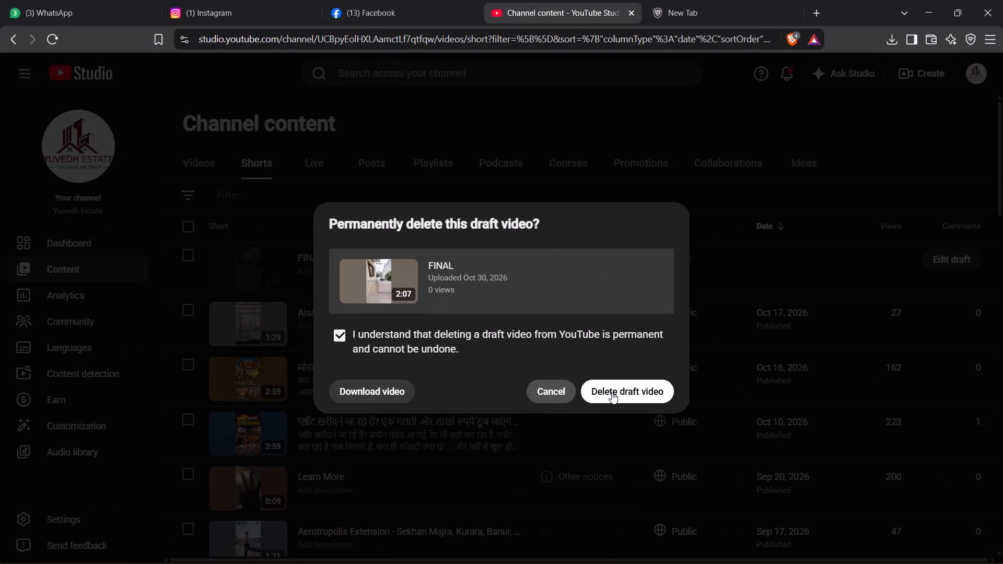
{"action": "left_click", "coordinate": [558, 387]}
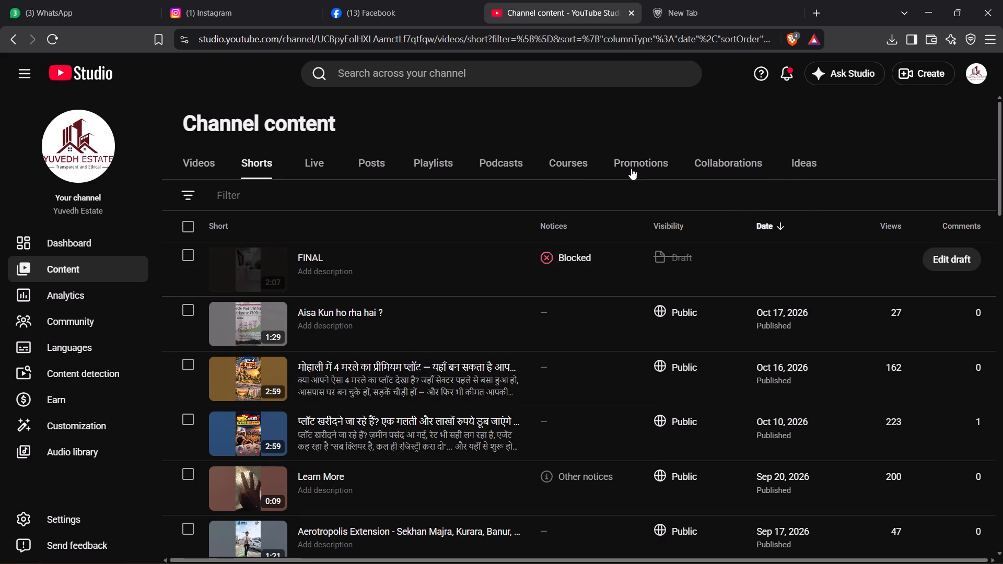
Refresh the Instagram reels page, the Facebook Content Library and the YouTube Studio Shorts list to check their current posts.
{"action": "left_click", "coordinate": [410, 0]}
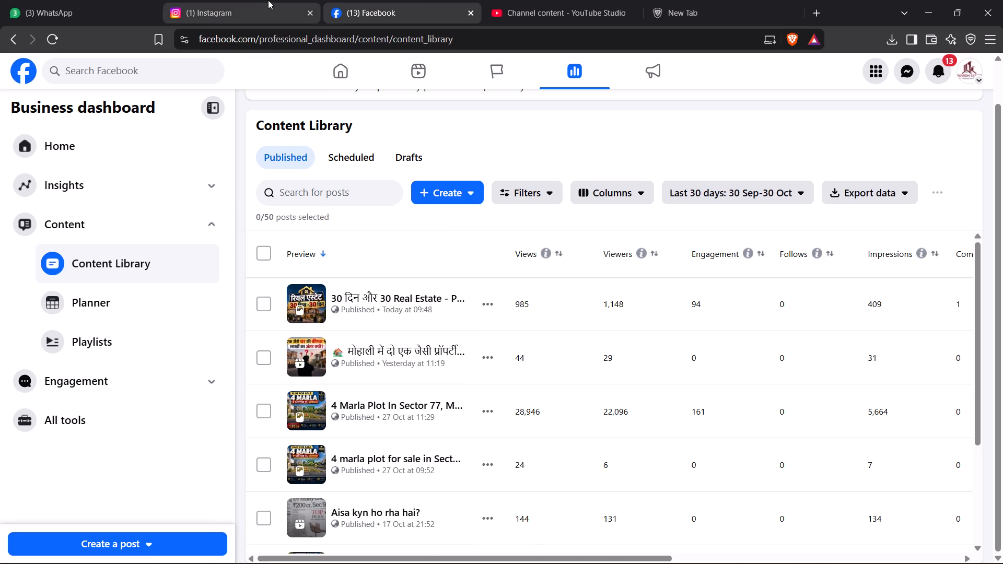
{"action": "left_click", "coordinate": [264, 0]}
{"action": "scroll", "coordinate": [414, 238], "scroll_direction": "down", "scroll_amount": 6}
{"action": "scroll", "coordinate": [414, 299], "scroll_direction": "up", "scroll_amount": 7}
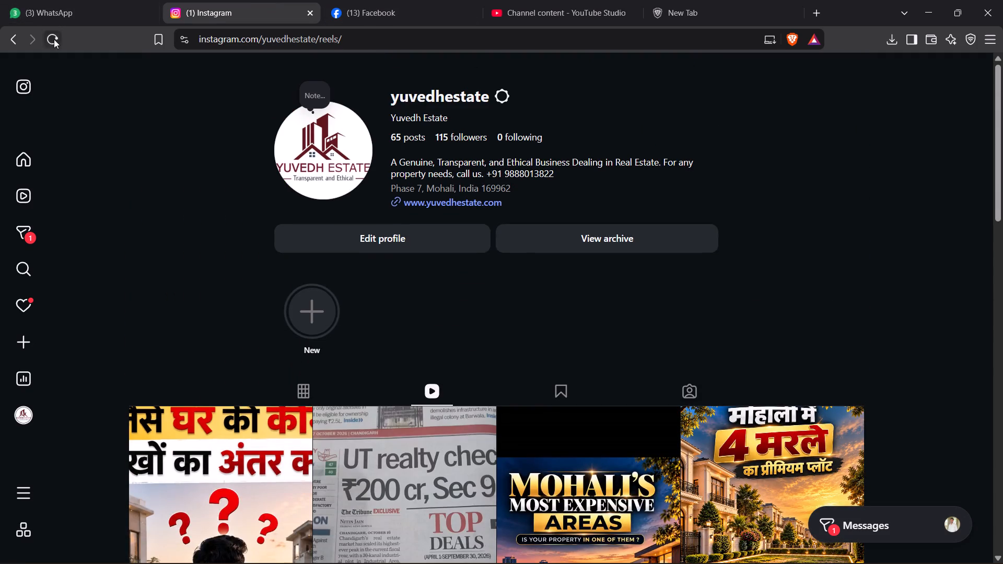
{"action": "left_click", "coordinate": [54, 39]}
{"action": "left_click", "coordinate": [412, 0]}
{"action": "left_click", "coordinate": [59, 43]}
{"action": "left_click", "coordinate": [576, 7]}
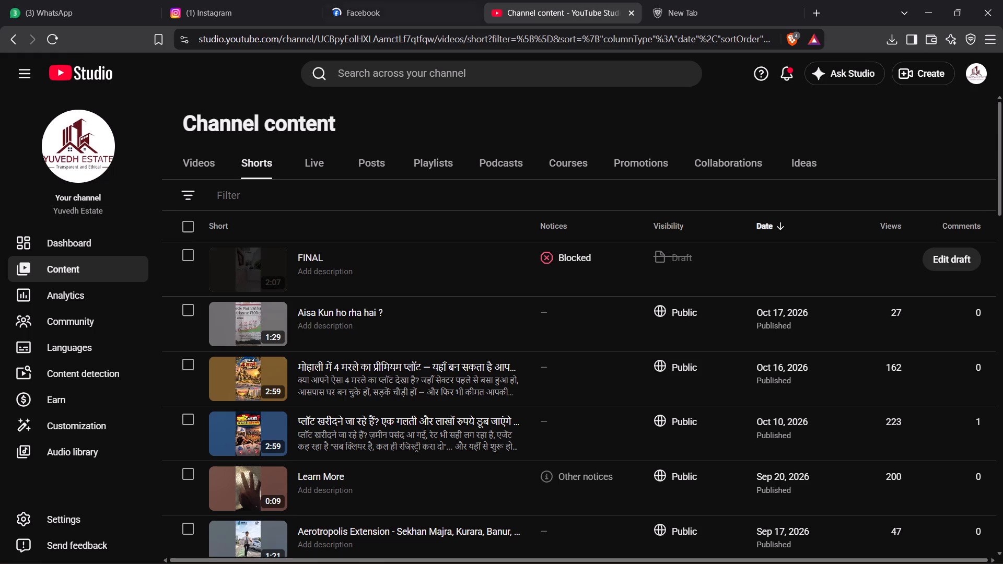
{"action": "left_click", "coordinate": [48, 39]}
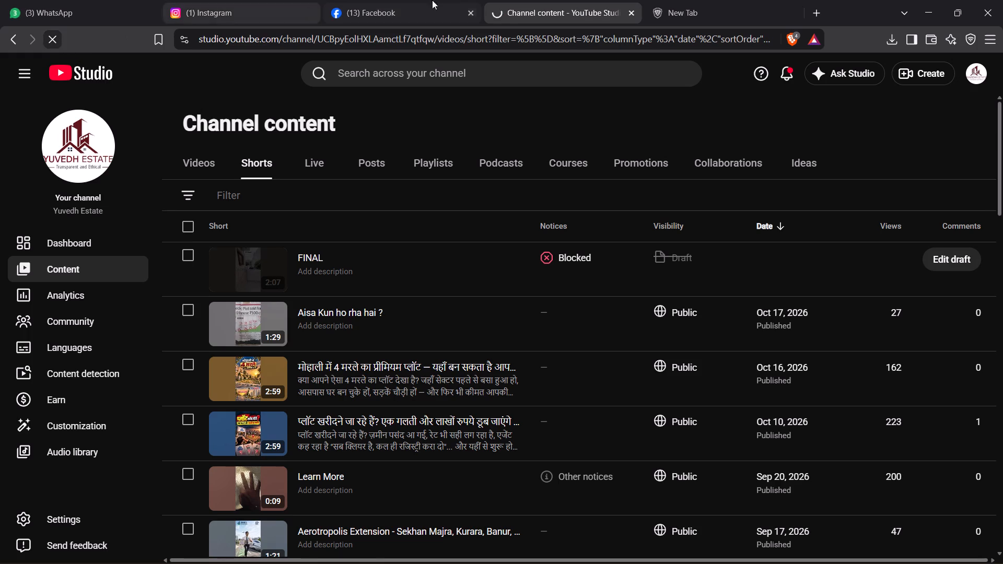
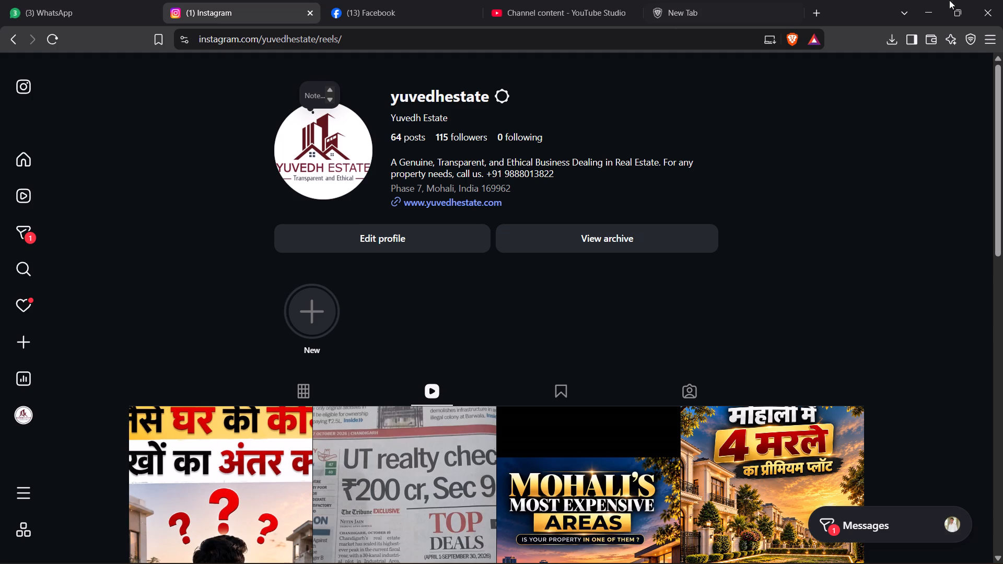
Minimize the browser window and open Windows search to look for an app or file.
{"action": "left_click", "coordinate": [929, 6]}
{"action": "left_click", "coordinate": [426, 555]}
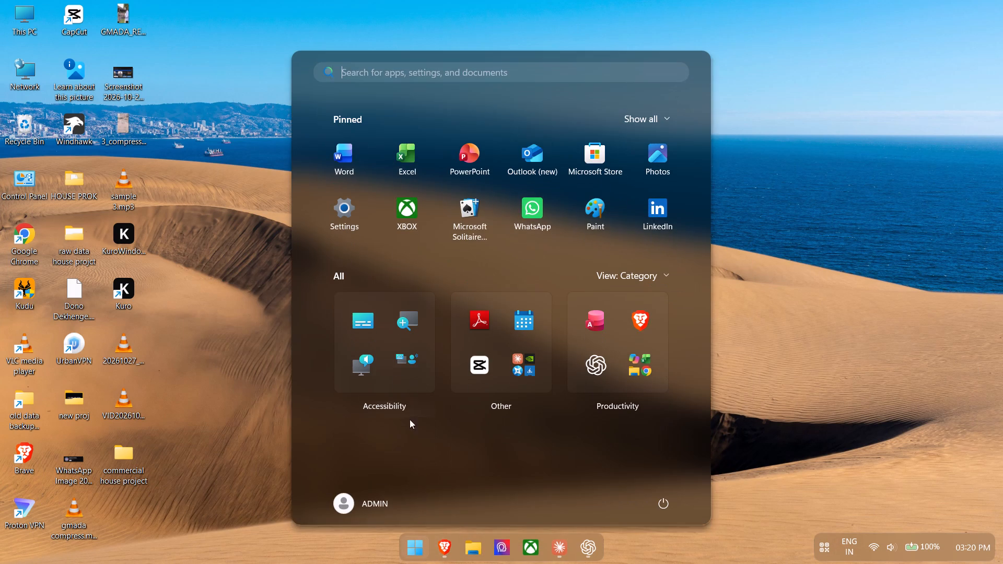
{"action": "left_click", "coordinate": [512, 66]}
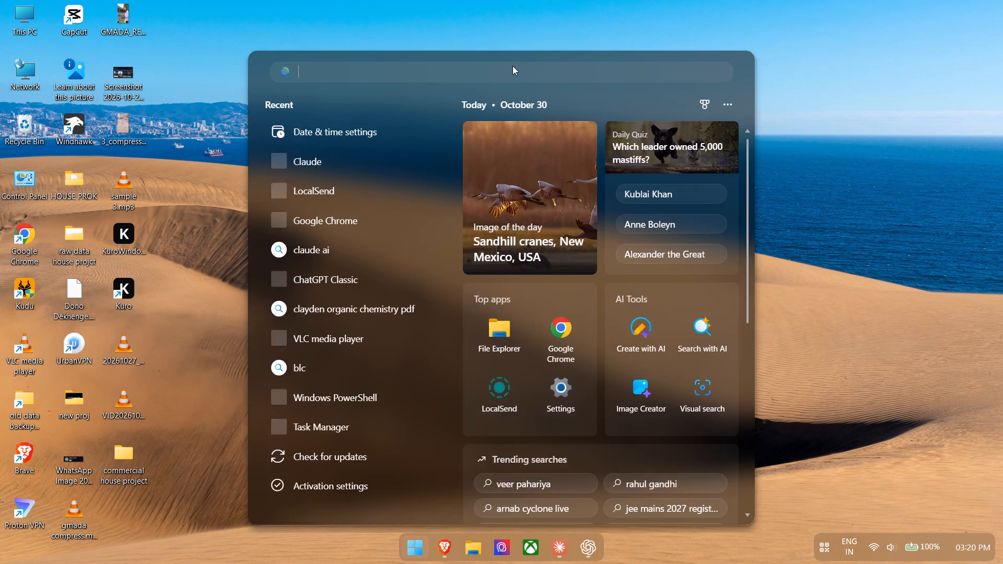
Search the computer for the LocalSend app and launch it.
{"action": "type", "text": "LIO"}
{"action": "key", "text": "BackSpace"}
{"action": "key", "text": "BackSpace"}
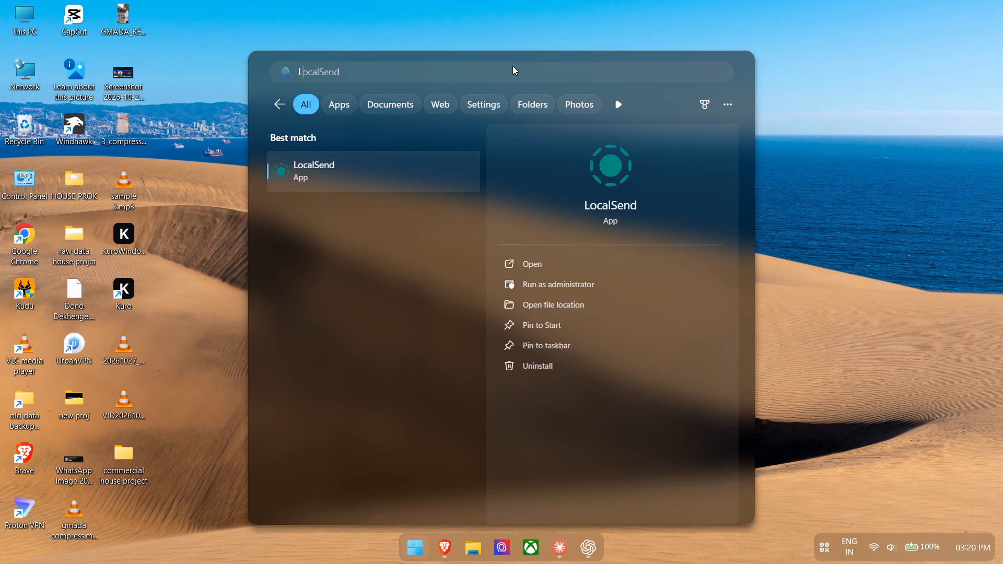
{"action": "type", "text": "OCAL"}
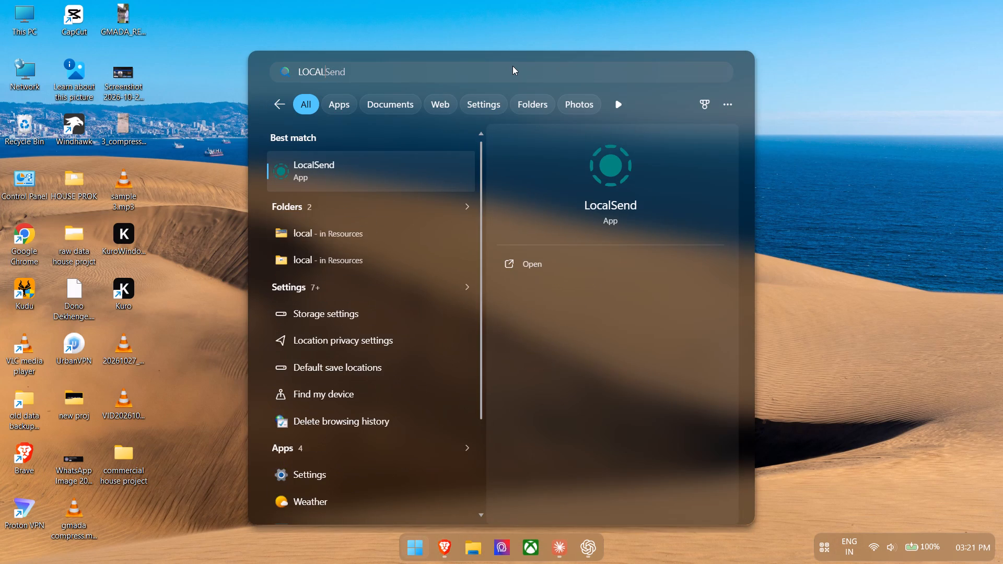
{"action": "left_click", "coordinate": [326, 173]}
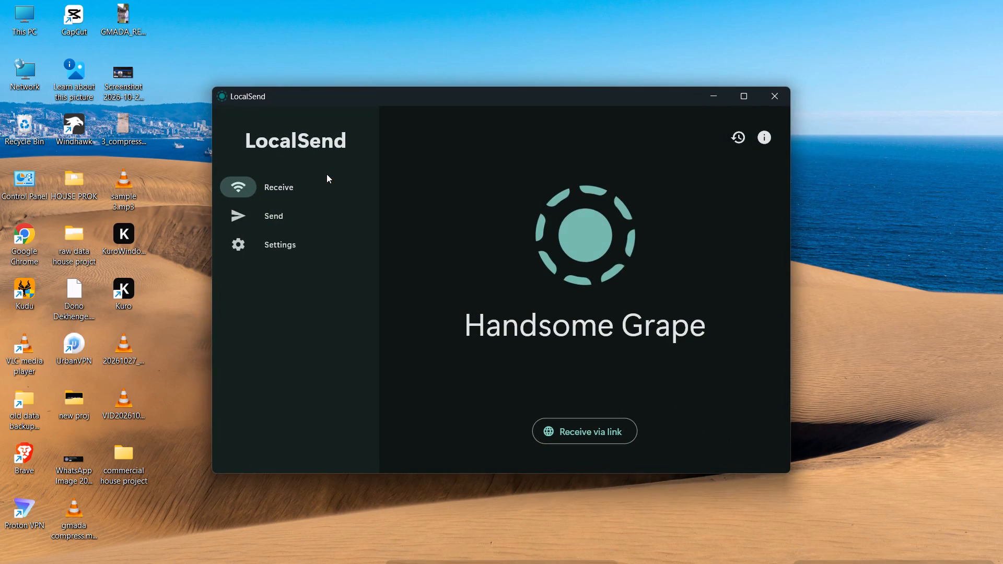
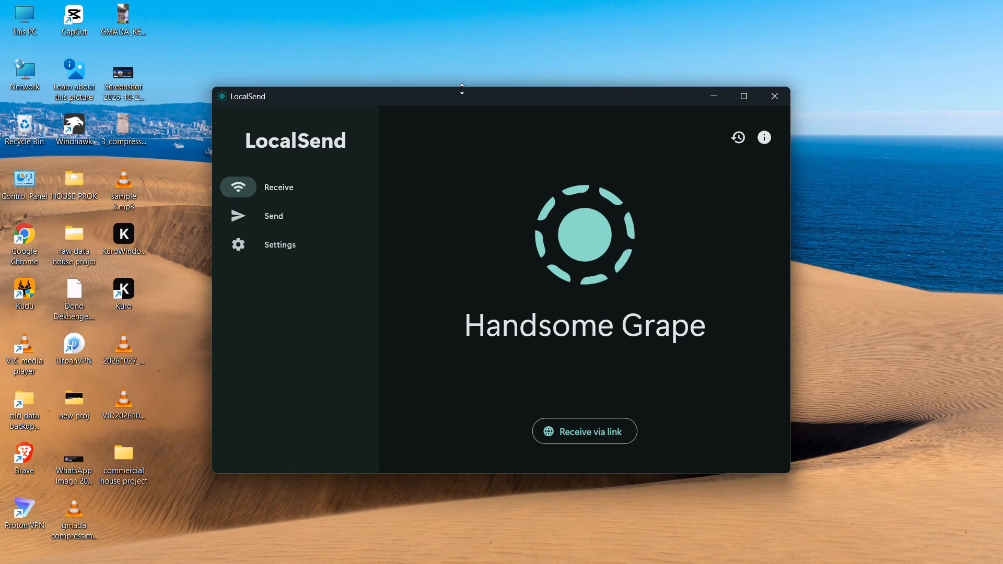
Send FINAL.mp4 from the final folder in Desktop's commercial house project folder to the nearby Samsung device Neat Lettuce.
{"action": "left_click", "coordinate": [258, 217]}
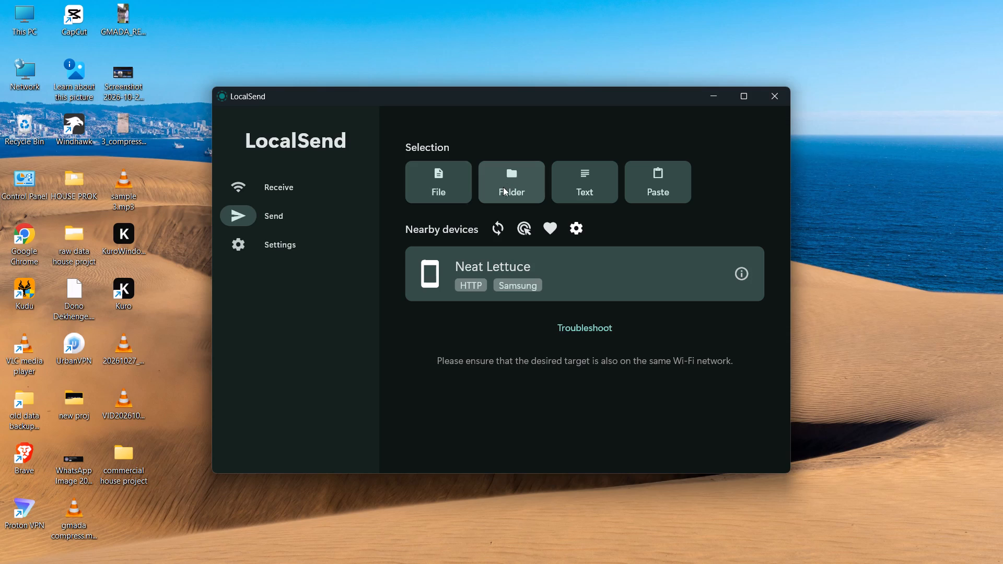
{"action": "left_click", "coordinate": [457, 182]}
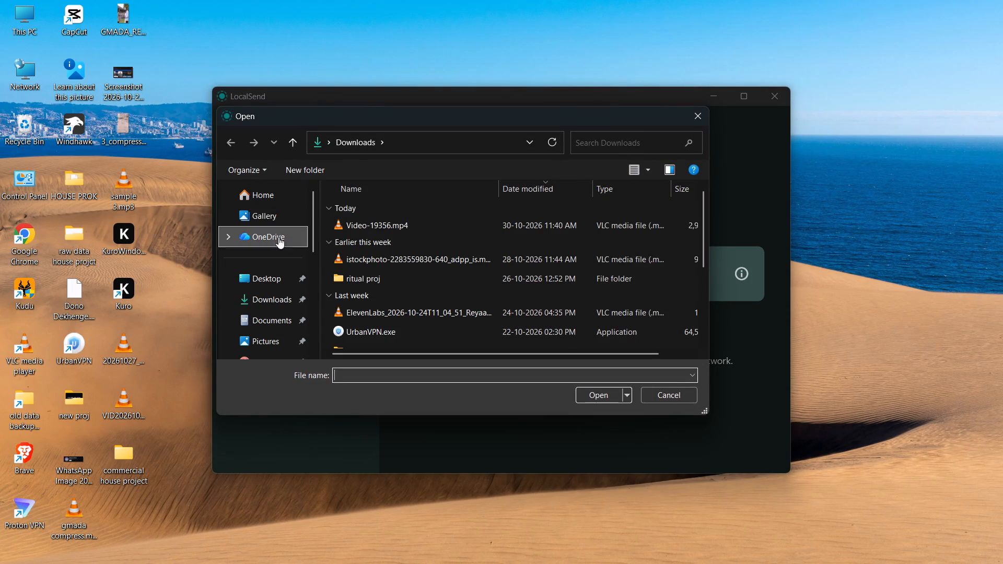
{"action": "left_click", "coordinate": [282, 281]}
{"action": "double_click", "coordinate": [461, 204]}
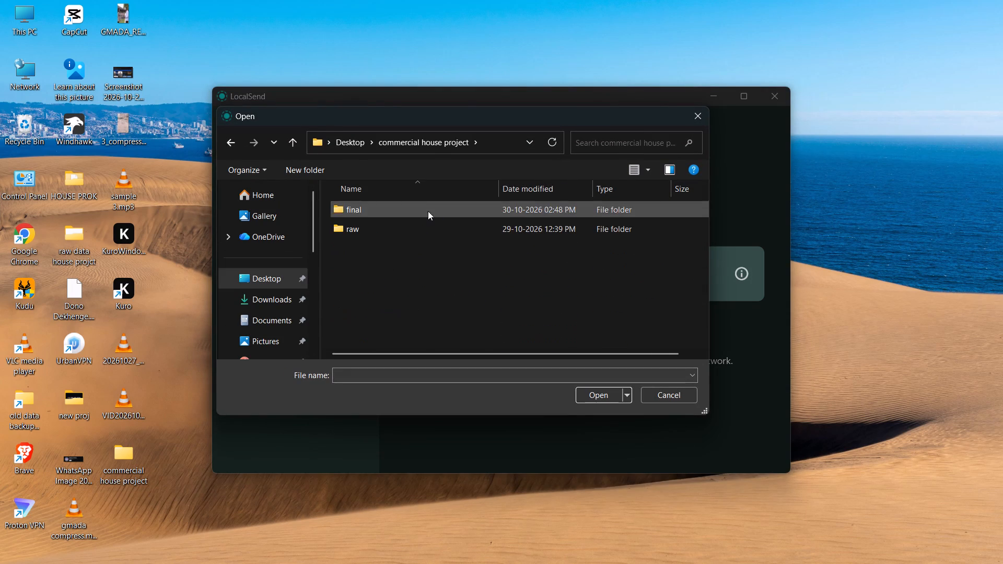
{"action": "double_click", "coordinate": [428, 211]}
{"action": "scroll", "coordinate": [437, 222], "scroll_direction": "down", "scroll_amount": 6}
{"action": "double_click", "coordinate": [444, 325]}
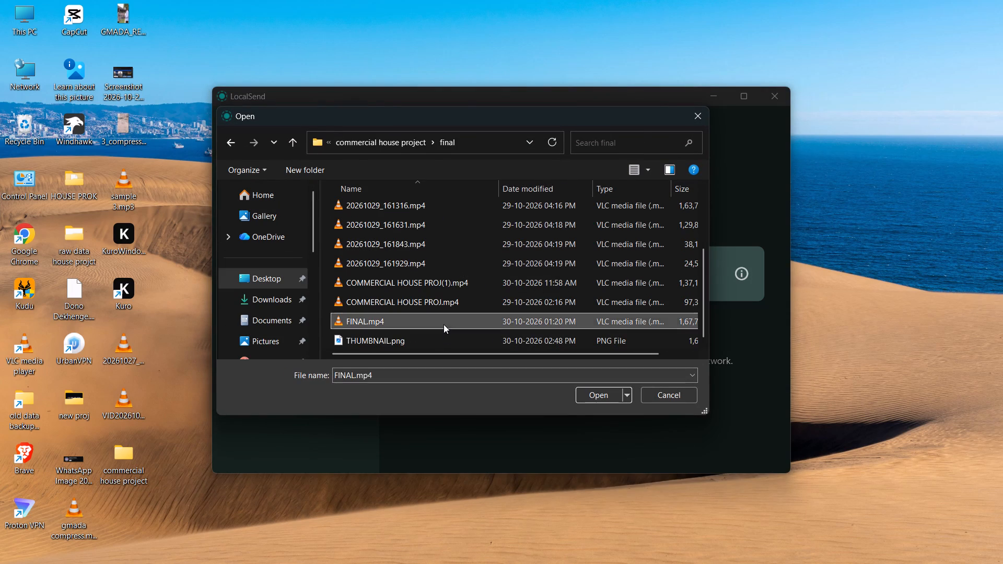
{"action": "left_click", "coordinate": [584, 375]}
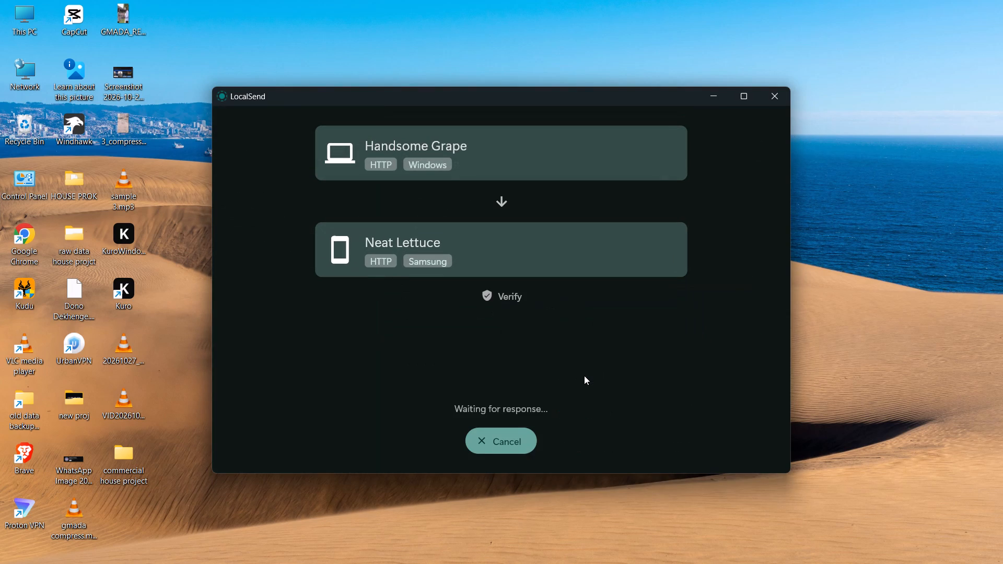
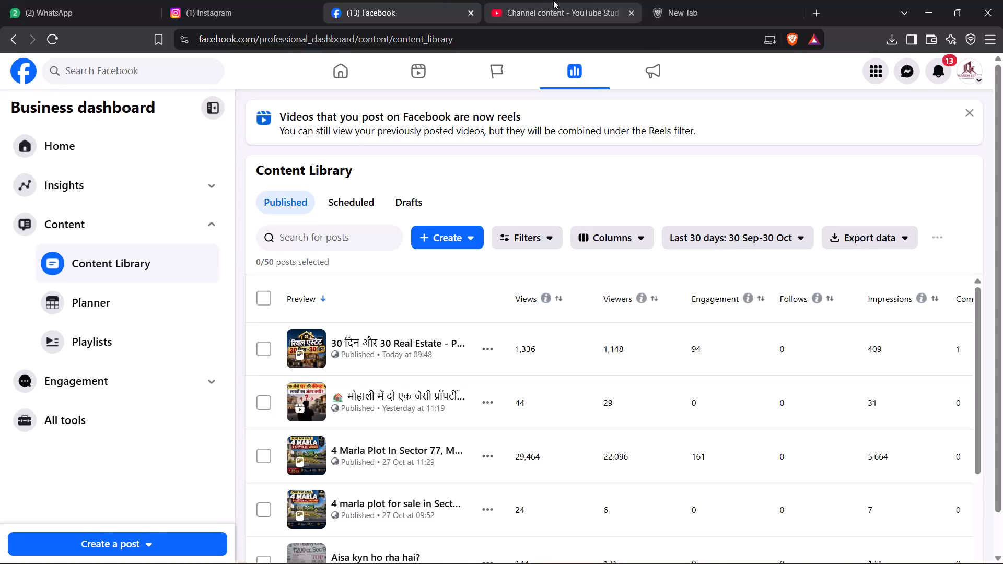
Switch to YouTube Studio and permanently delete the blocked FINAL draft from the channel's Shorts, acknowledging that the deletion cannot be undone.
{"action": "left_click", "coordinate": [554, 0]}
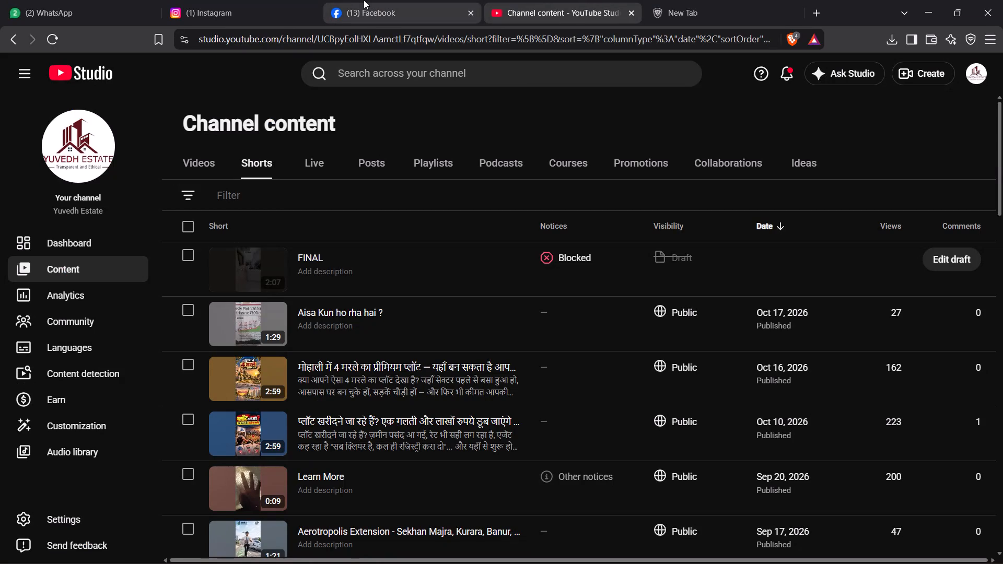
{"action": "left_click", "coordinate": [364, 0]}
{"action": "left_click", "coordinate": [205, 0]}
{"action": "left_click", "coordinate": [530, 0]}
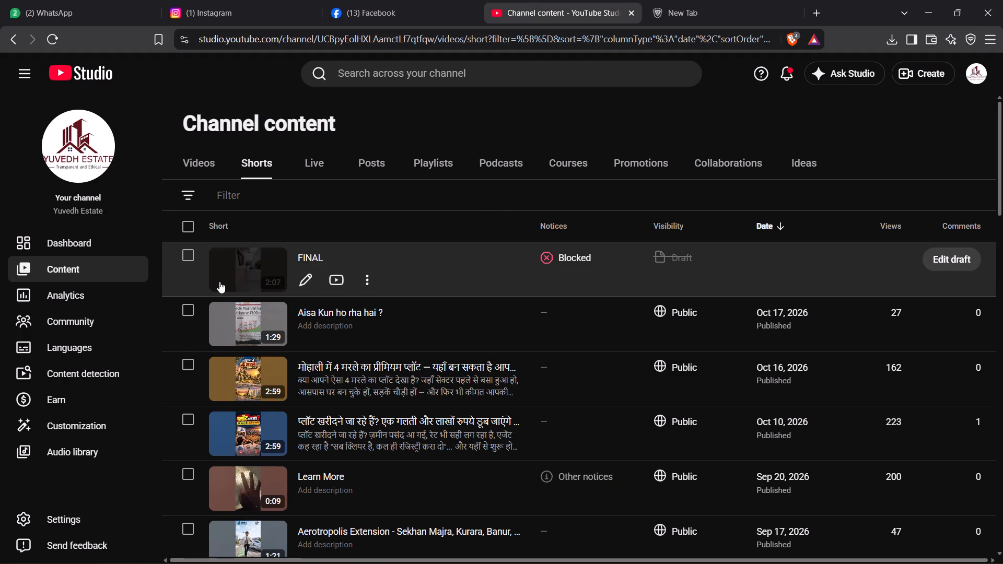
{"action": "left_click", "coordinate": [191, 253]}
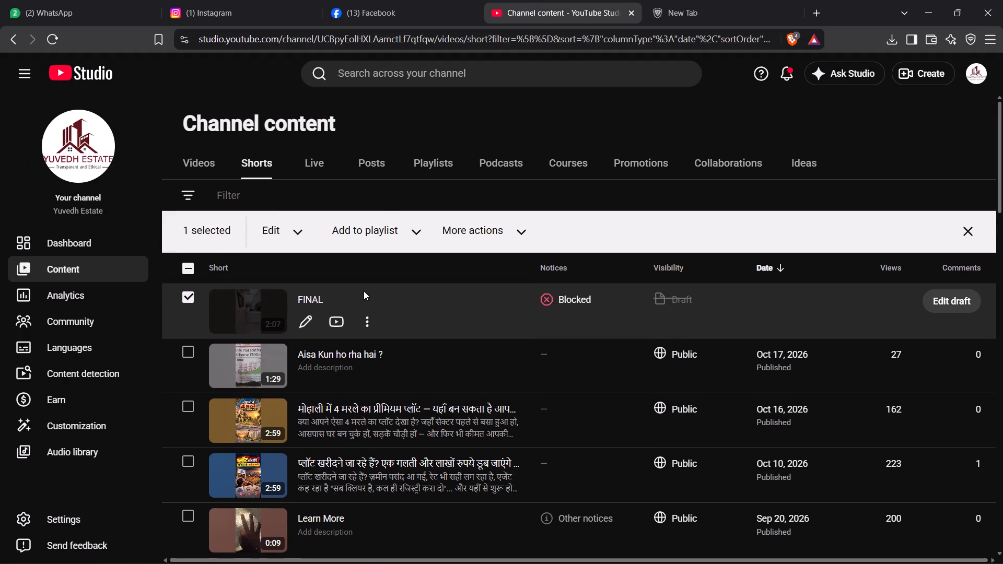
{"action": "left_click", "coordinate": [190, 297]}
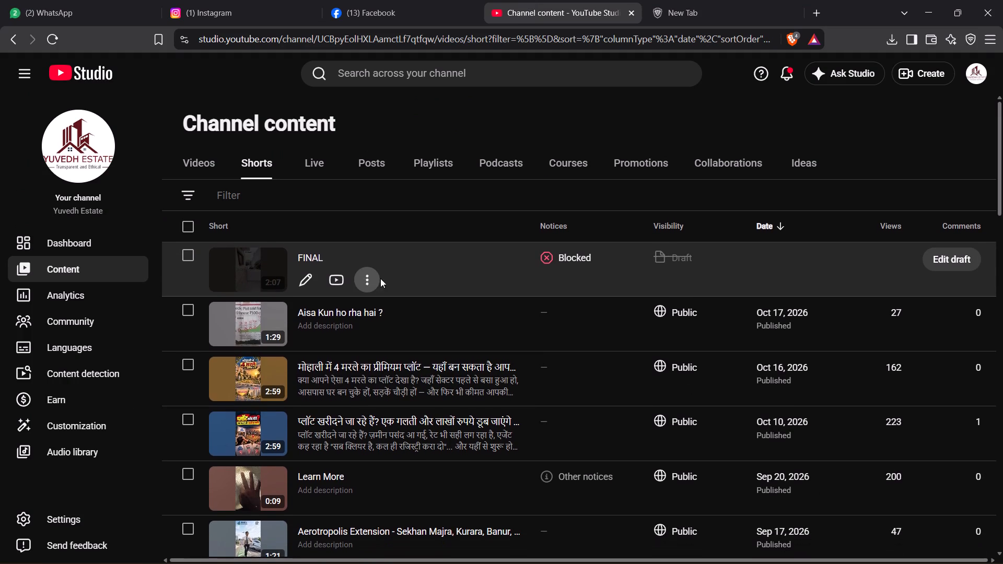
{"action": "left_click", "coordinate": [362, 278]}
{"action": "left_click", "coordinate": [305, 393]}
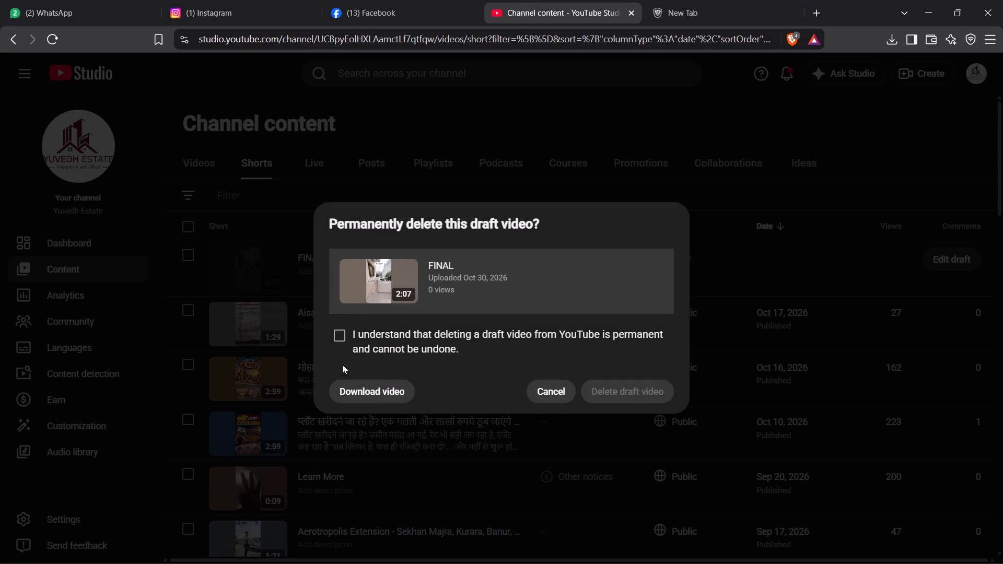
{"action": "left_click", "coordinate": [330, 336]}
{"action": "left_click", "coordinate": [614, 392]}
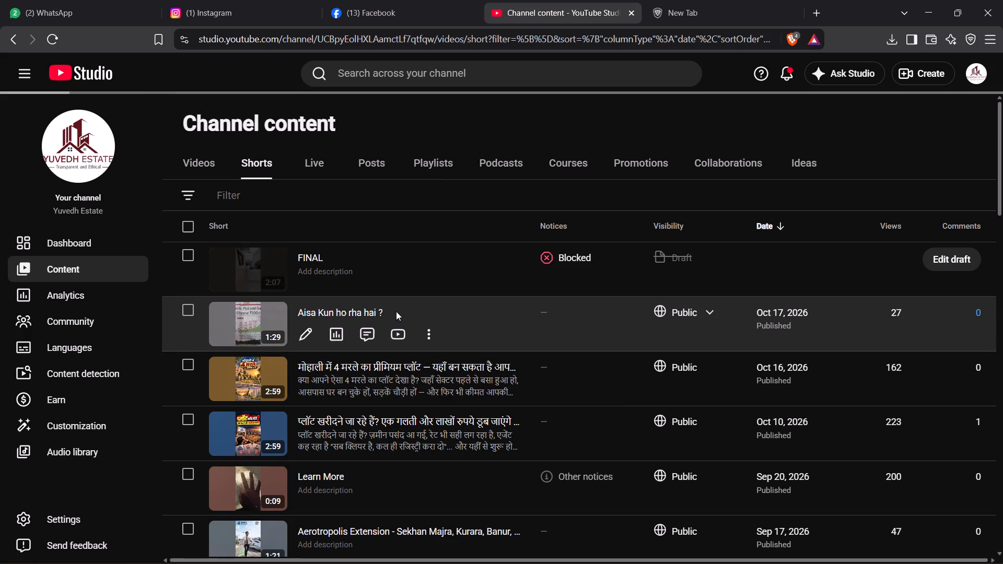